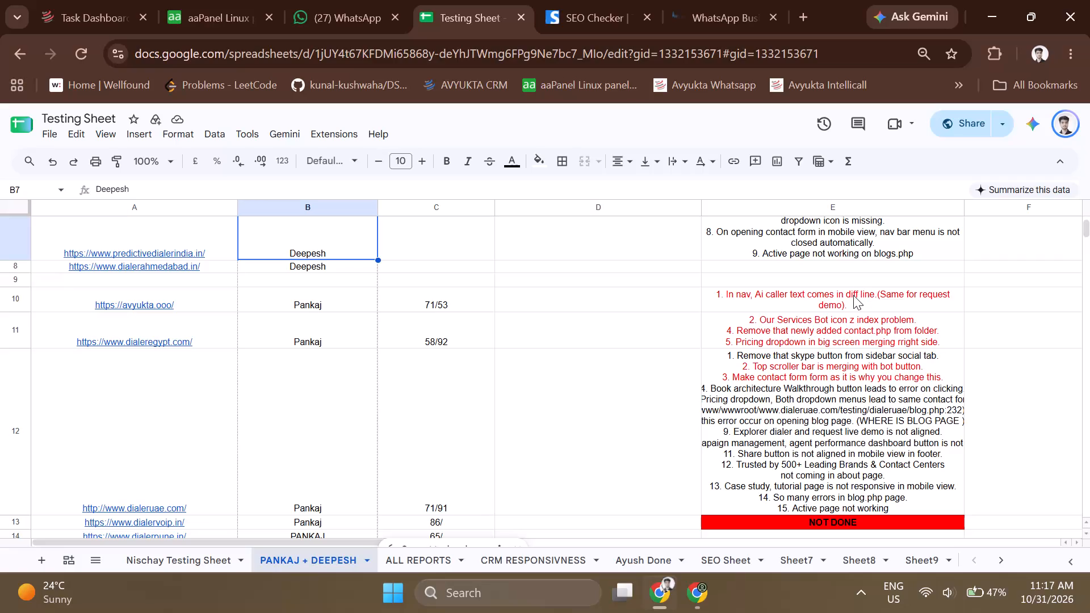
triple_click(853, 295)
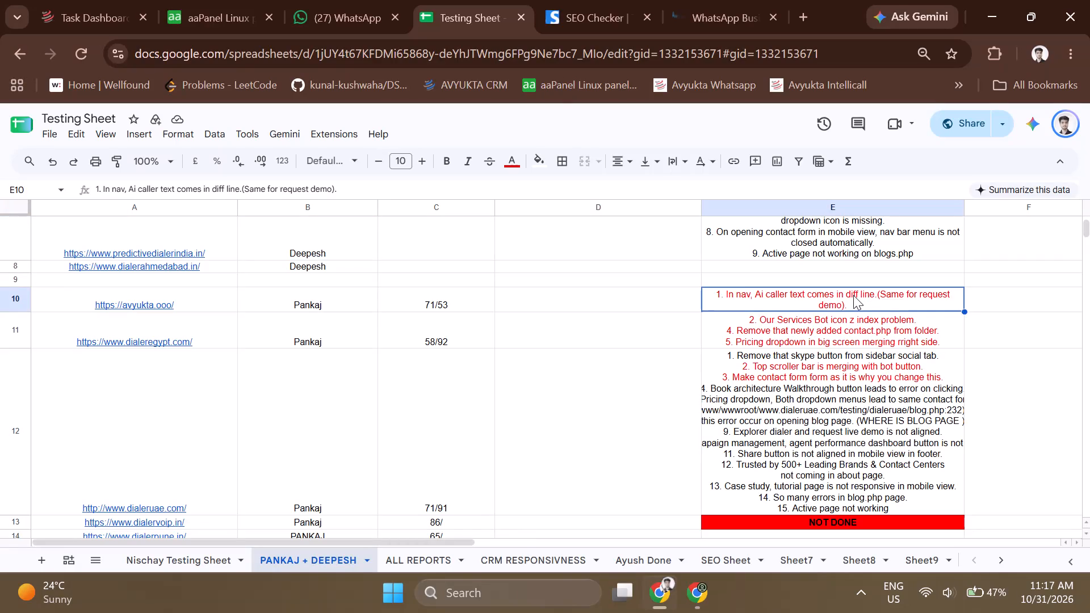
key("BackSpace")
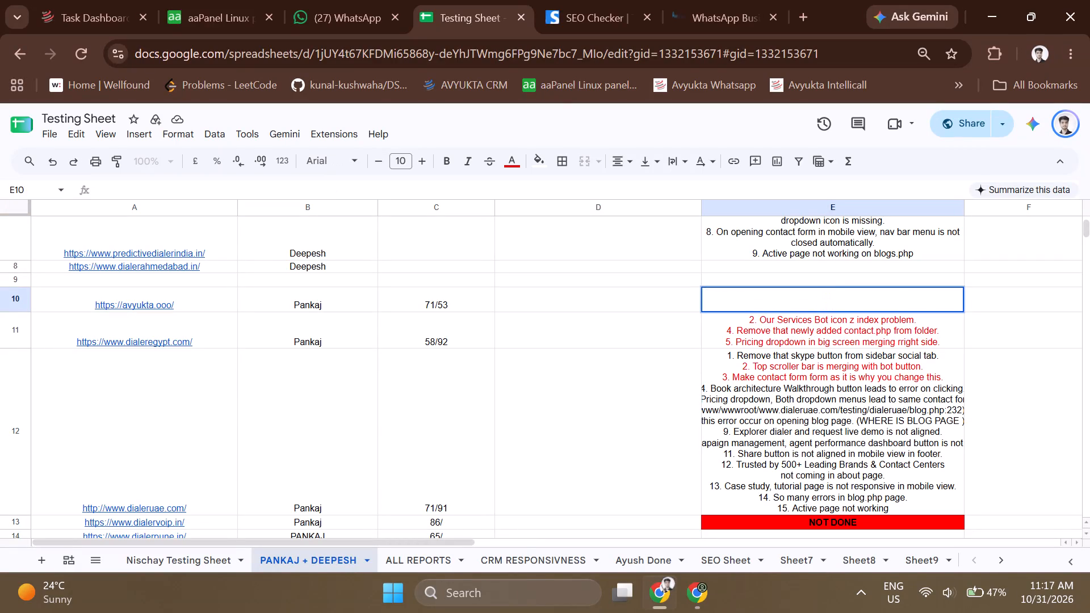
type("LIVE")
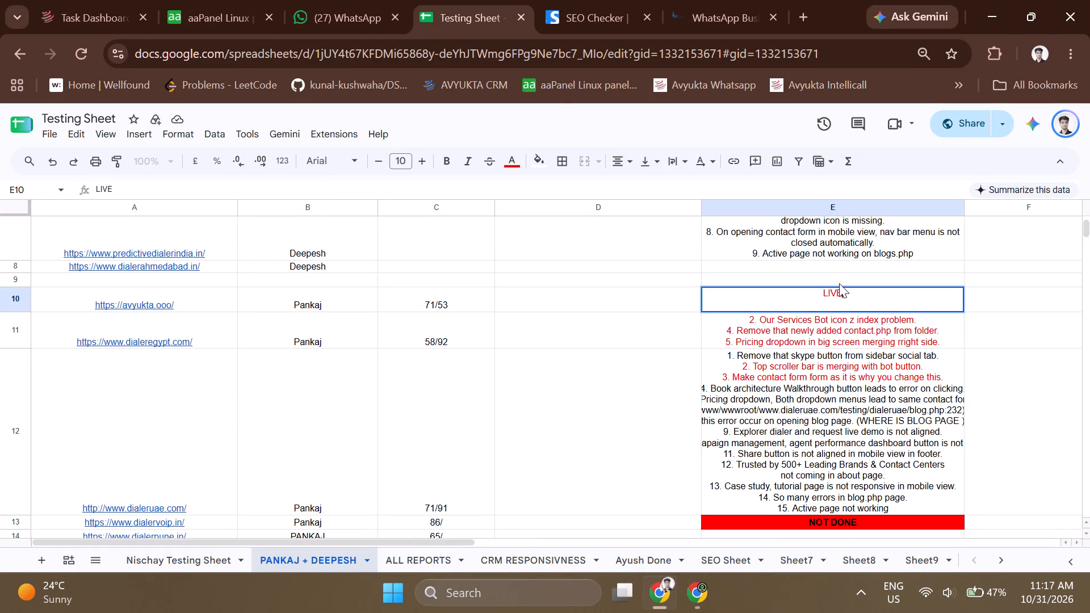
left_click_drag(839, 283, 839, 295)
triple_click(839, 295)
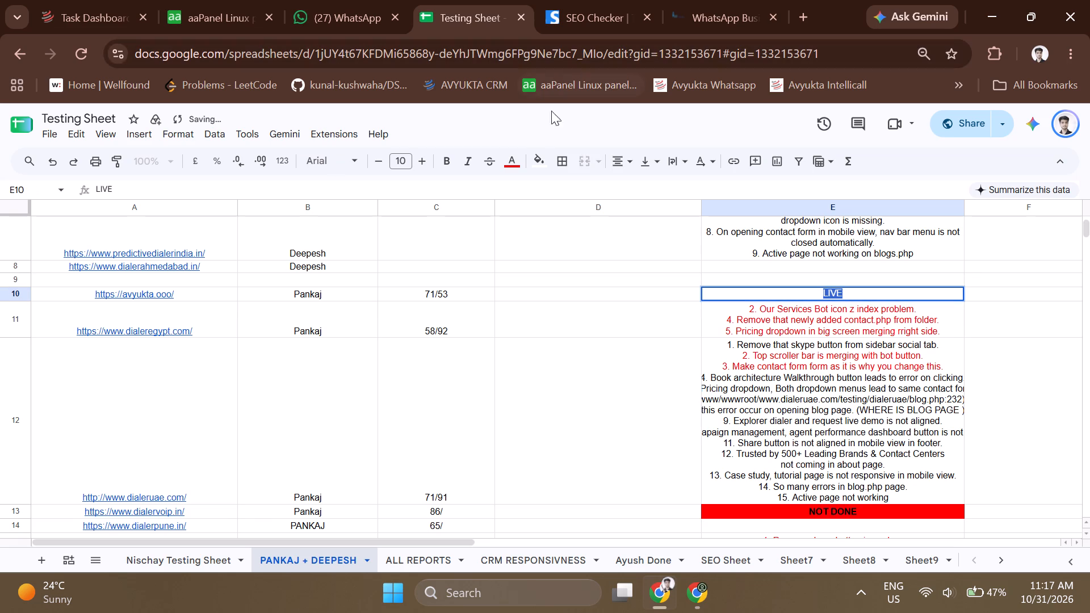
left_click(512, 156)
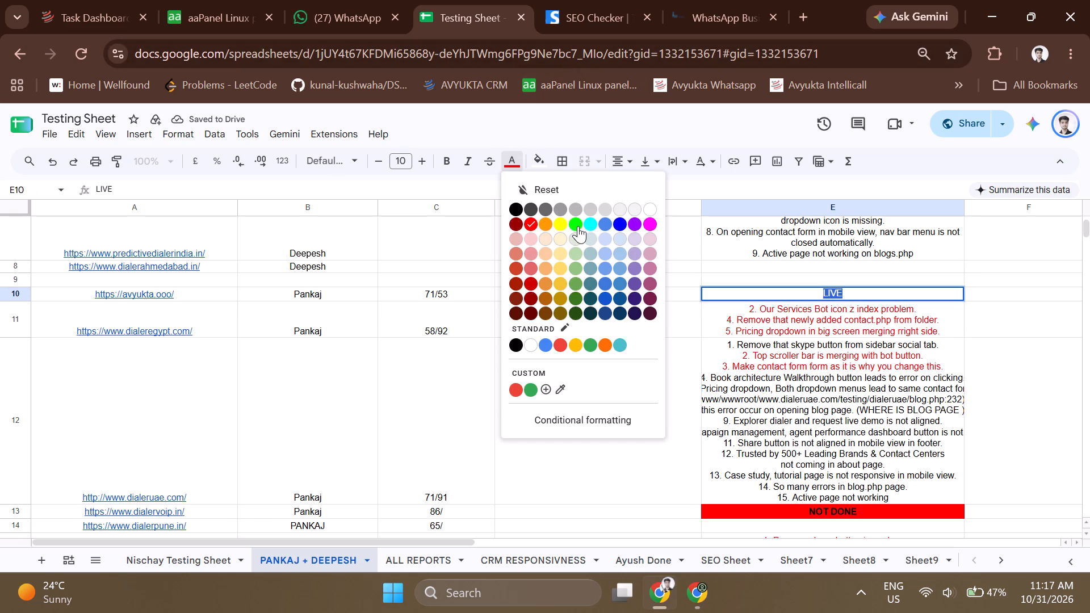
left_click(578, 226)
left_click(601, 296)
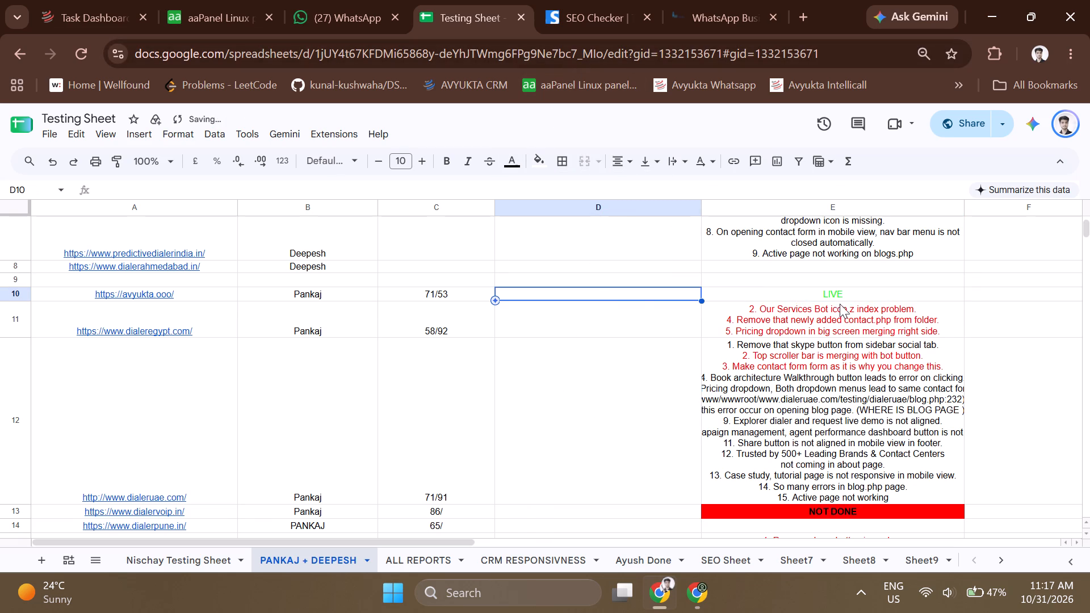
triple_click(838, 298)
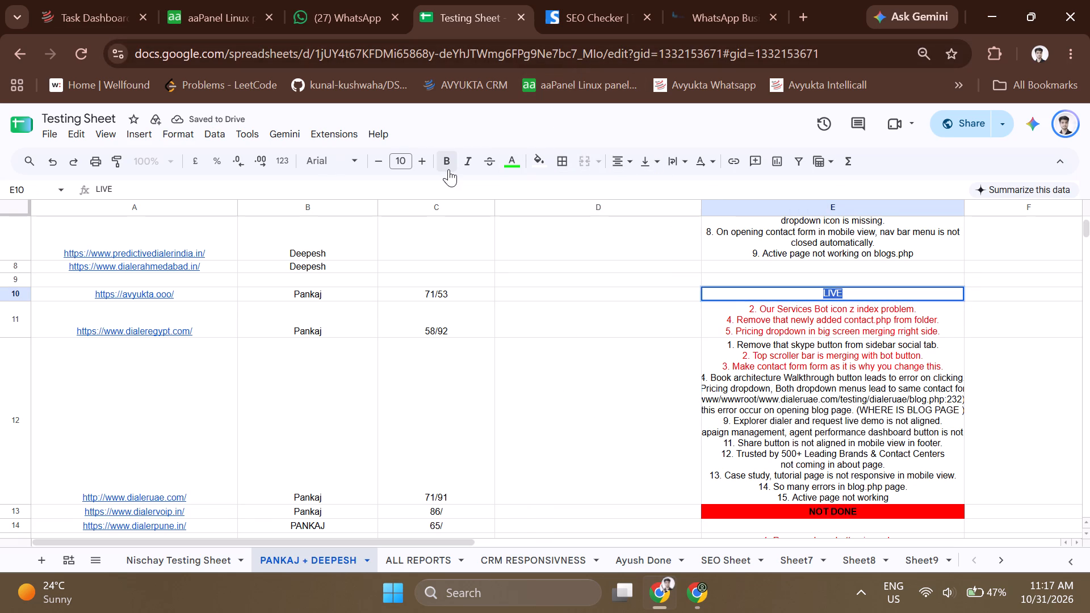
left_click(447, 169)
left_click(514, 167)
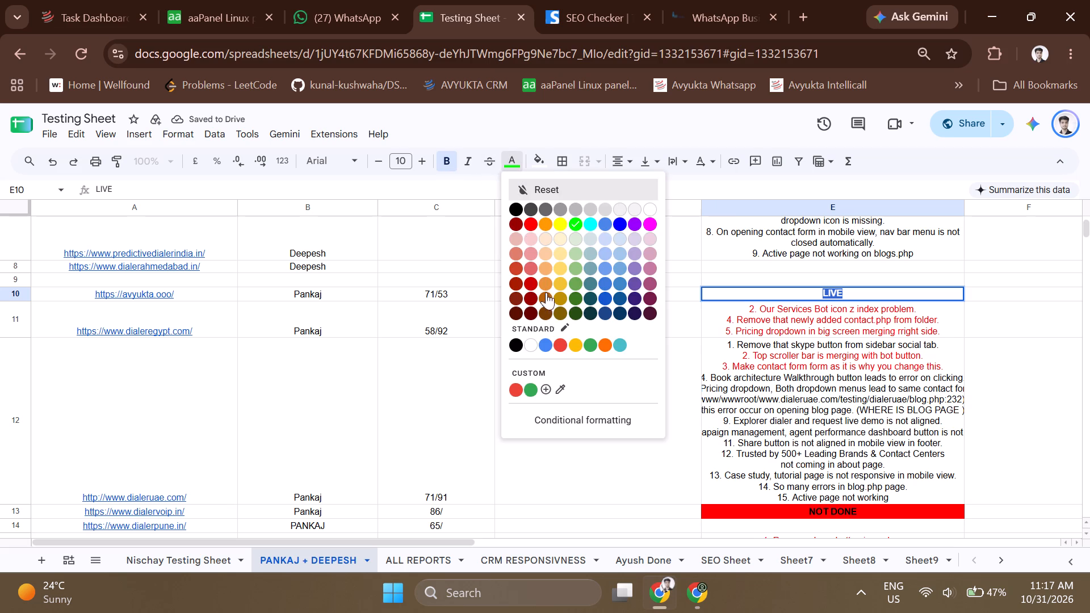
left_click(536, 388)
left_click(555, 370)
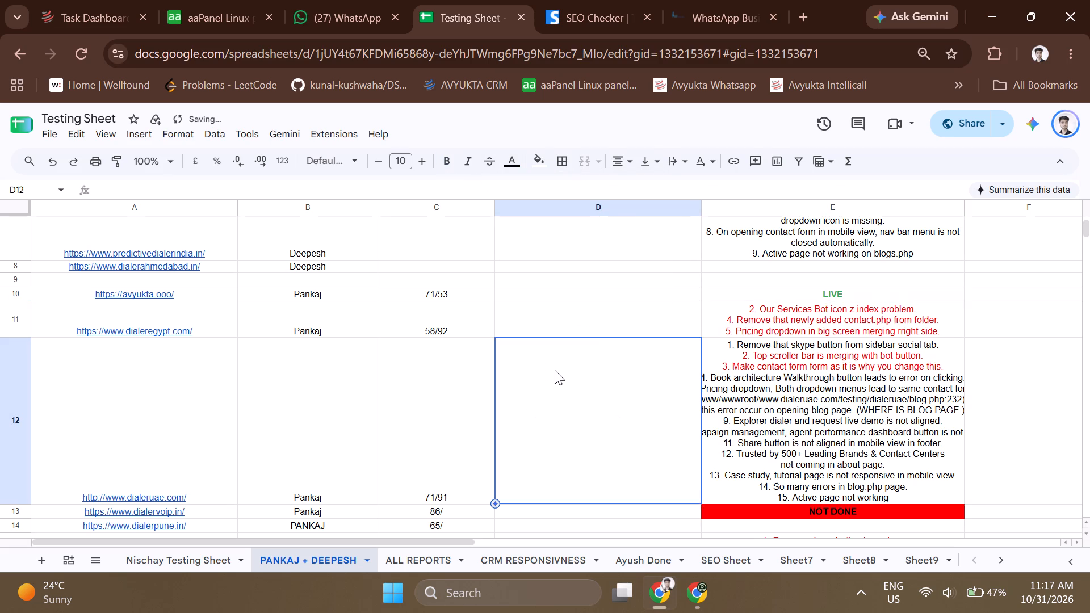
Change the red LIVE texts in the clouddialer.in and ivrsindia.in rows to the same darker custom green.
scroll(798, 288, "up", 5)
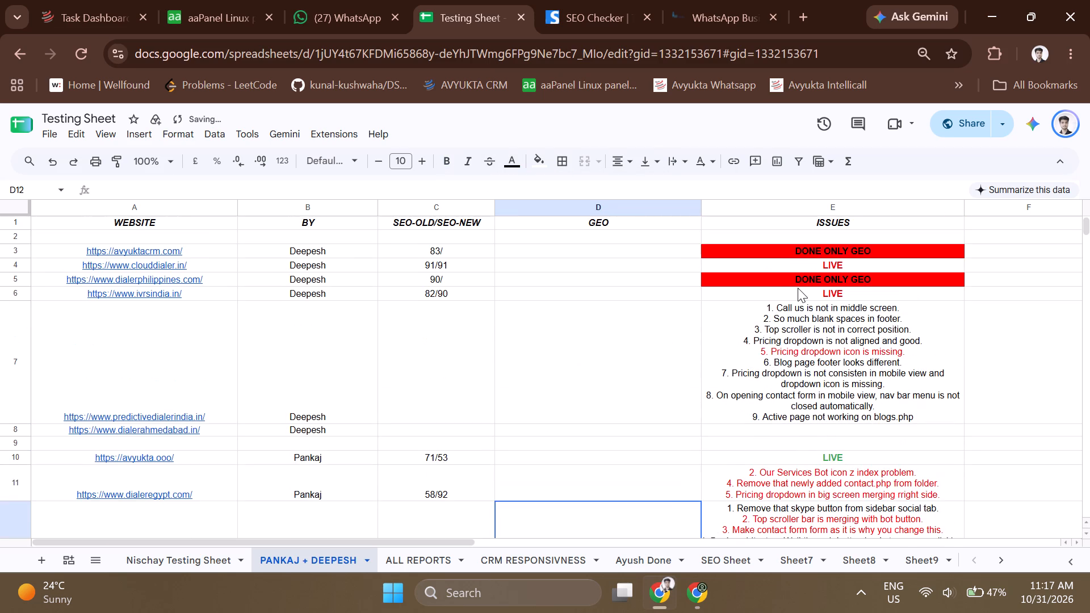
triple_click(837, 268)
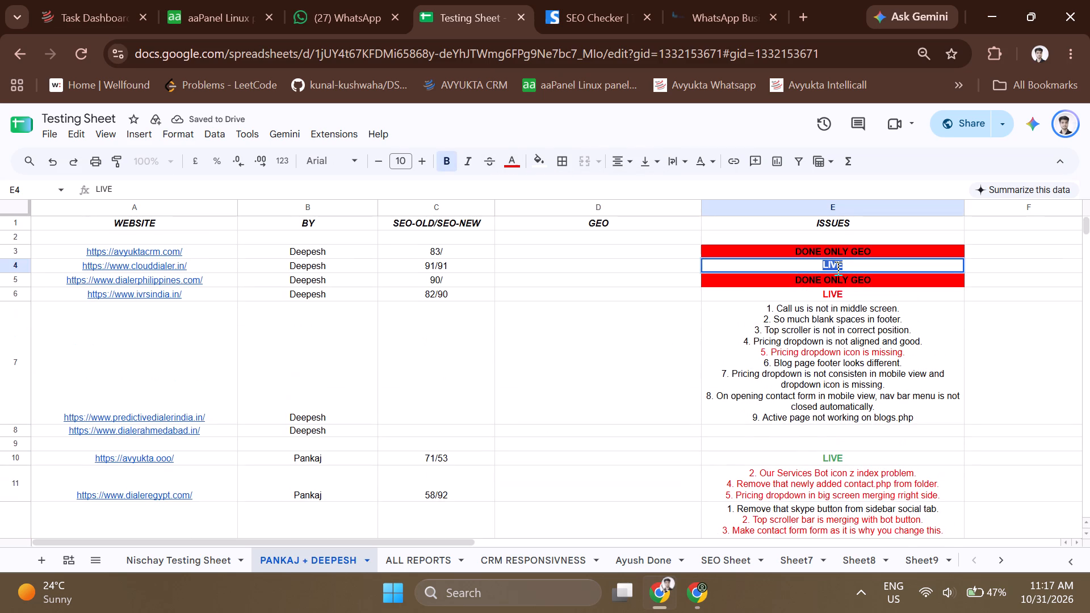
left_click(515, 165)
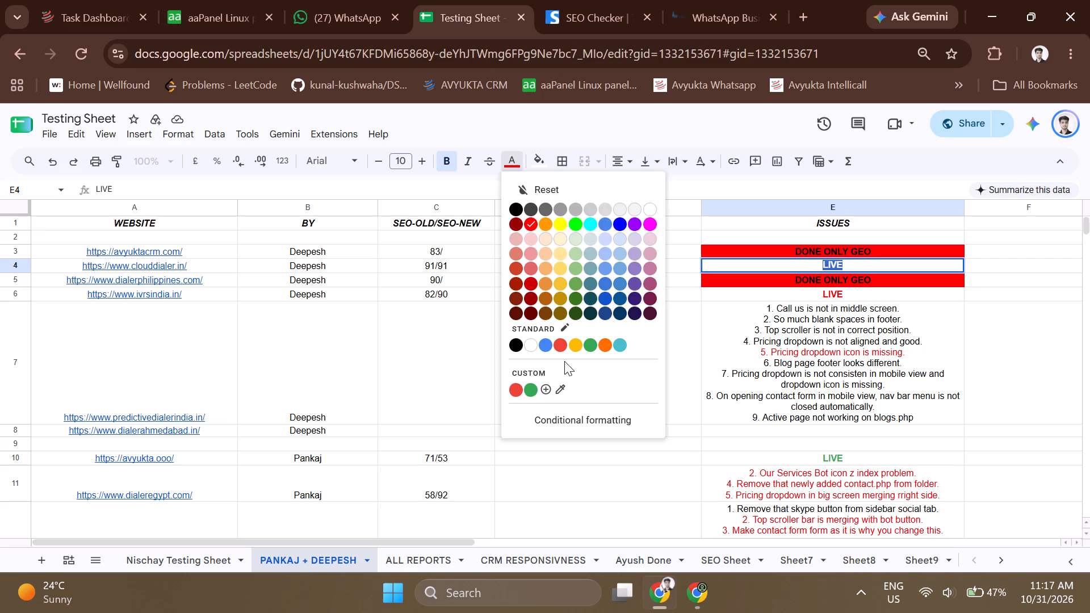
left_click(534, 394)
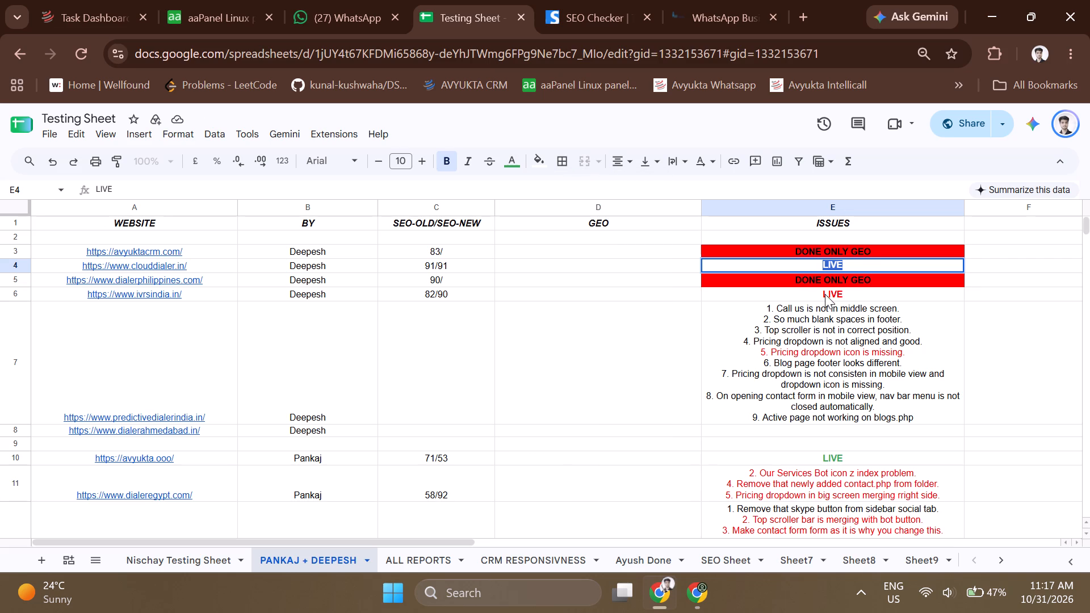
triple_click(825, 294)
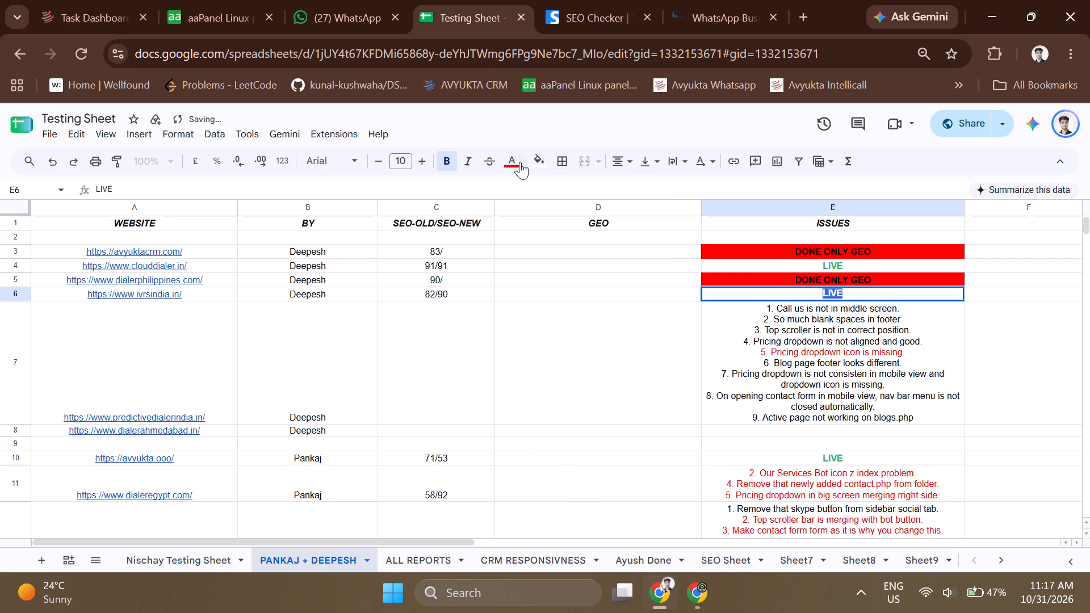
left_click(520, 162)
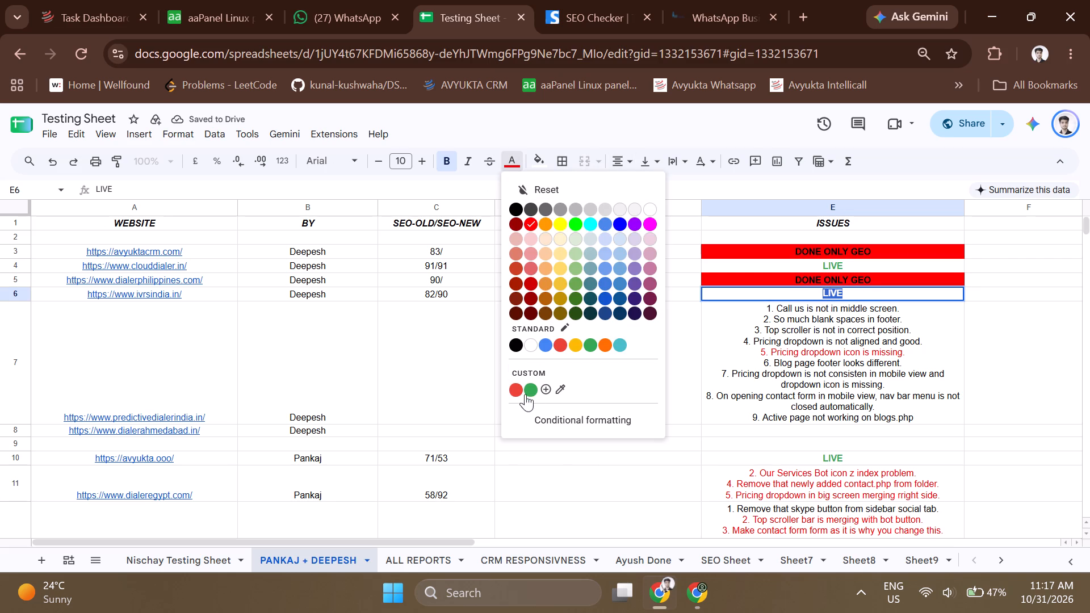
left_click(529, 393)
left_click(584, 345)
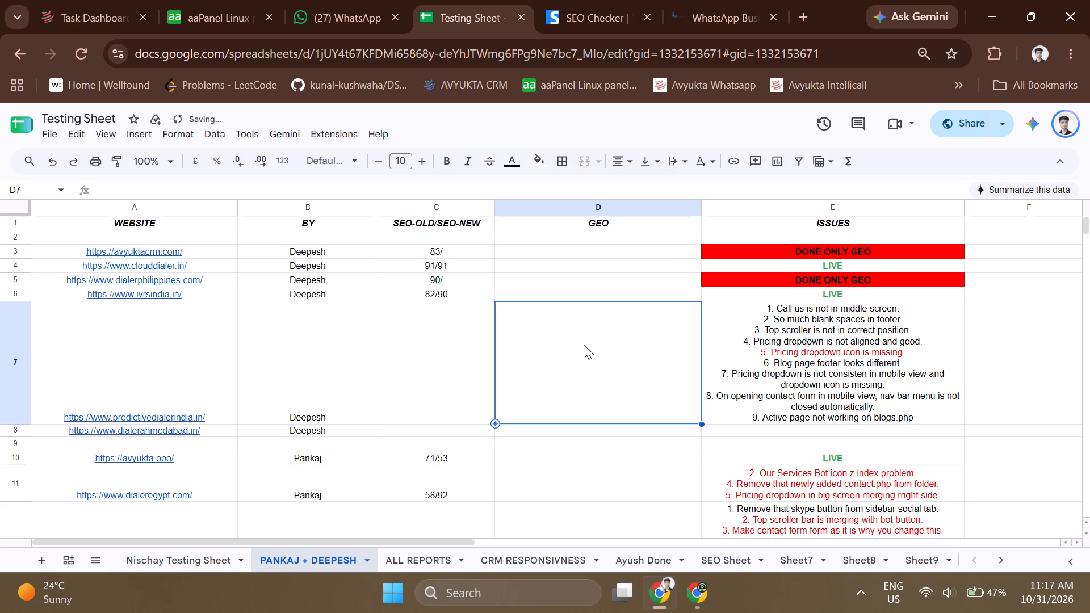
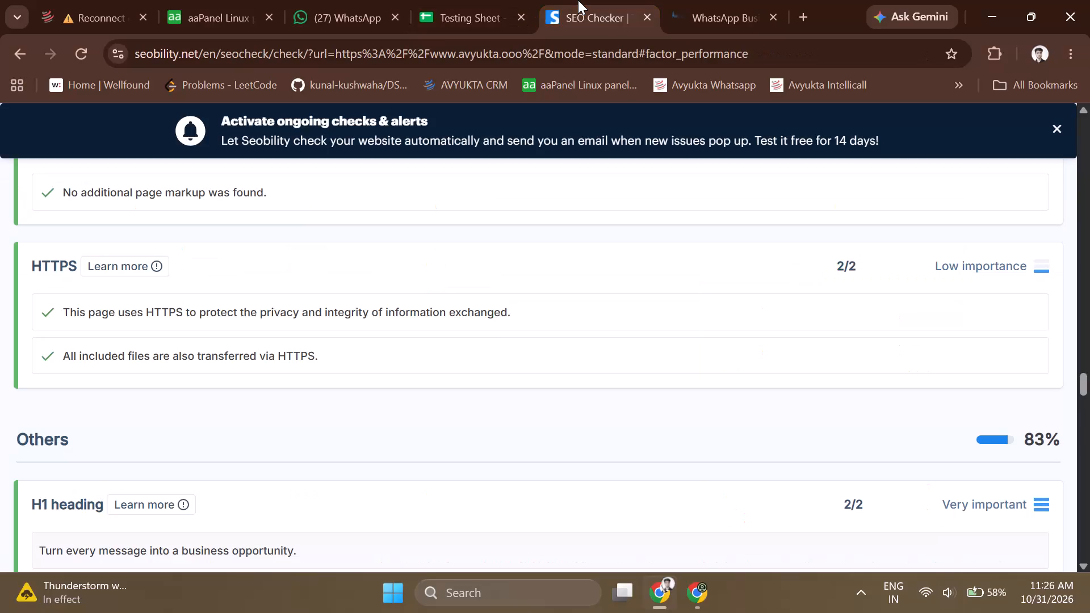
Return to the Testing Sheet spreadsheet and dismiss the WhatsApp notification covering the ISSUES column.
left_click(477, 0)
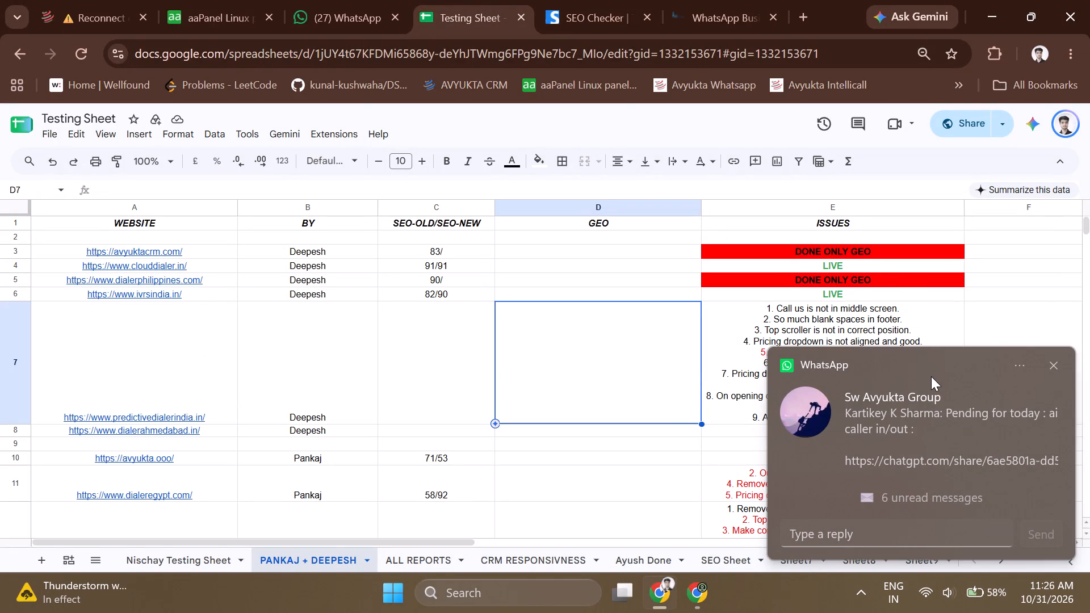
left_click(1051, 362)
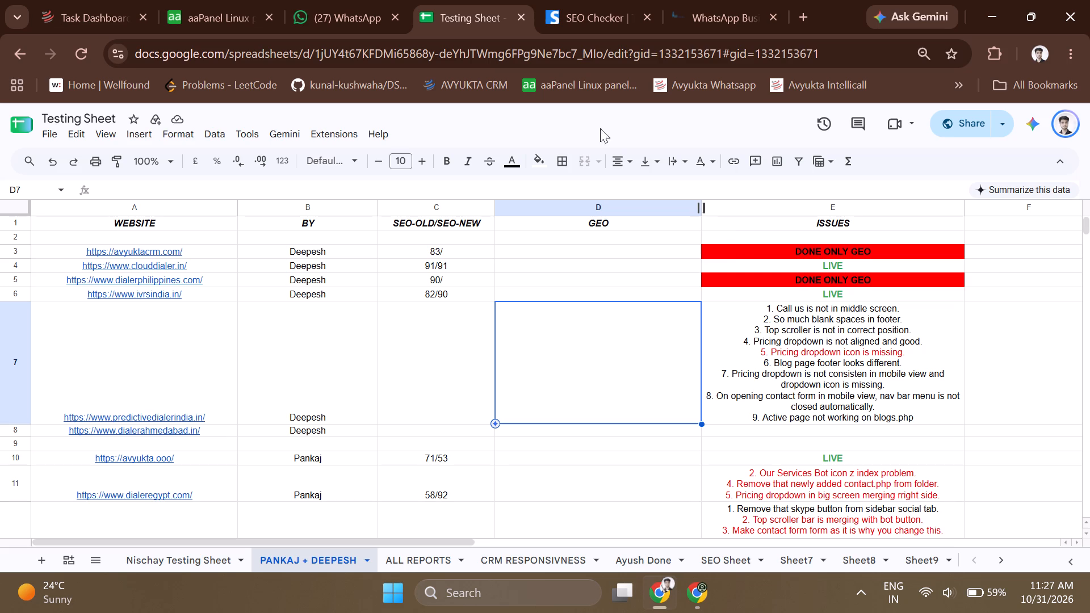
Enter PENDING in column F, beside the DONE ONLY GEO issues, for the avyuktacrm.com and dialerphilippines.com rows.
scroll(352, 337, "up", 3)
left_click(807, 249)
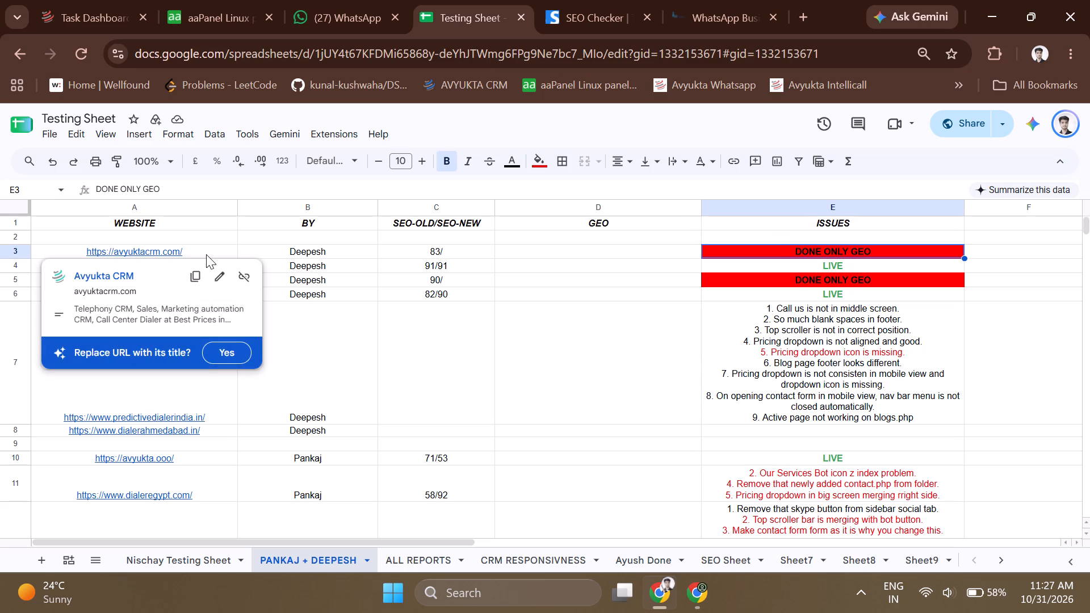
double_click(1013, 253)
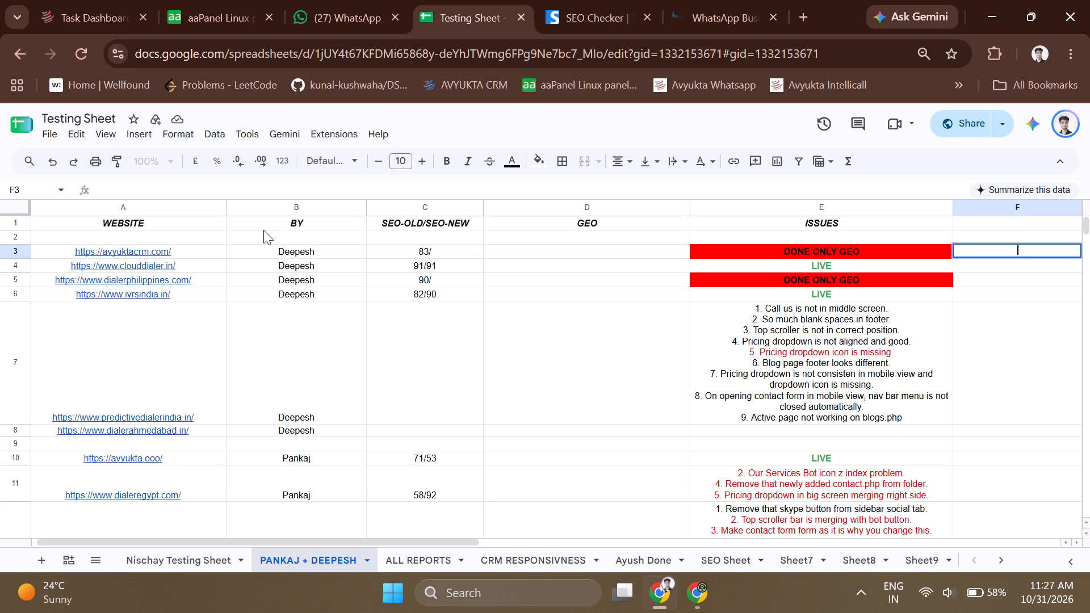
left_click(191, 267)
left_click(711, 364)
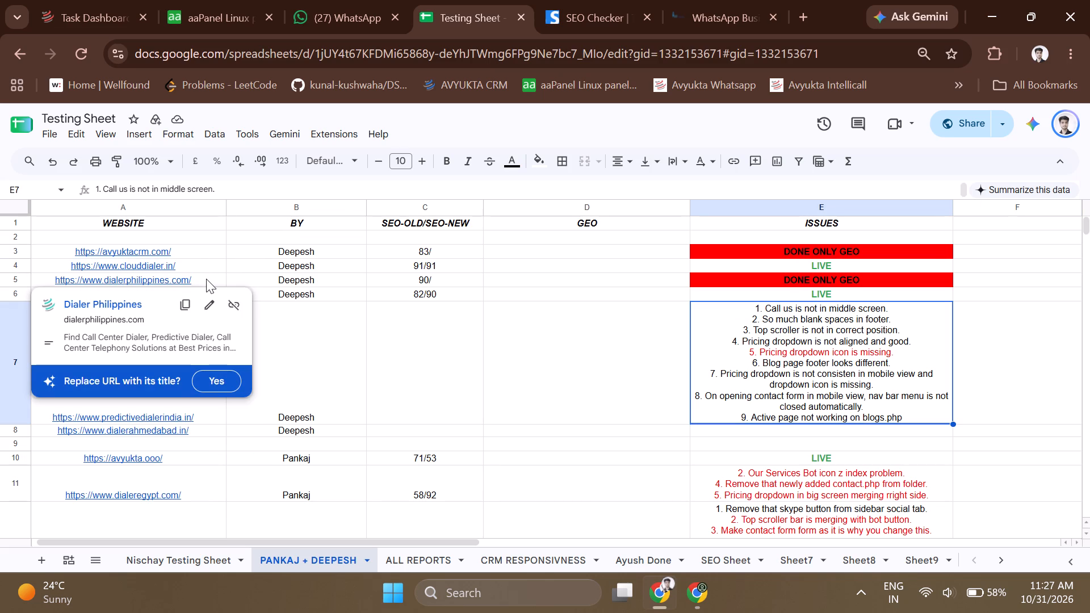
double_click(1008, 253)
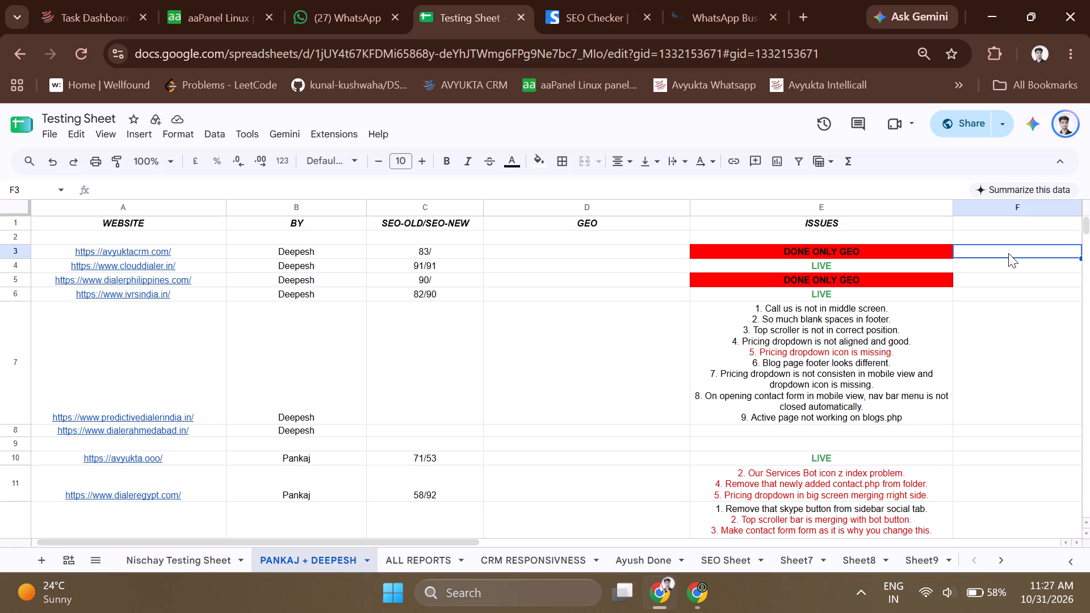
key("shift+g")
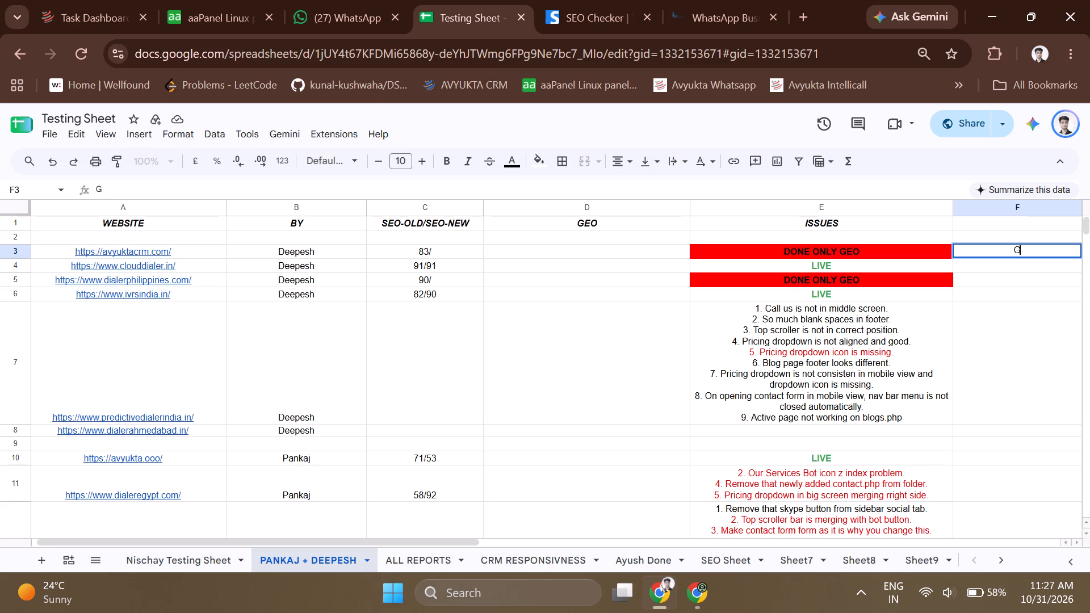
key("shift+BackSpace")
type("PENDING")
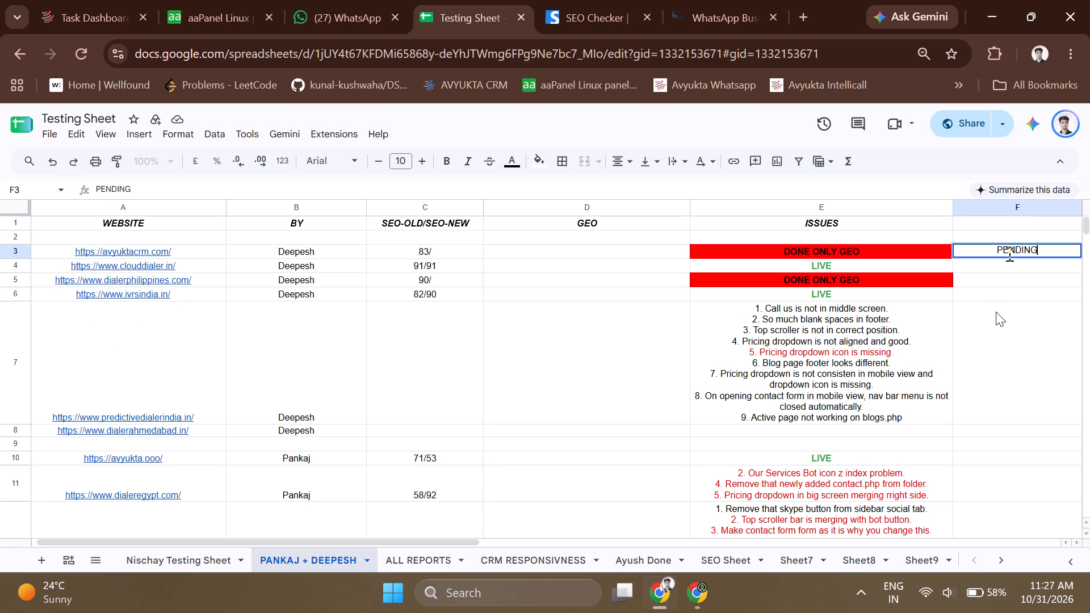
double_click(1020, 287)
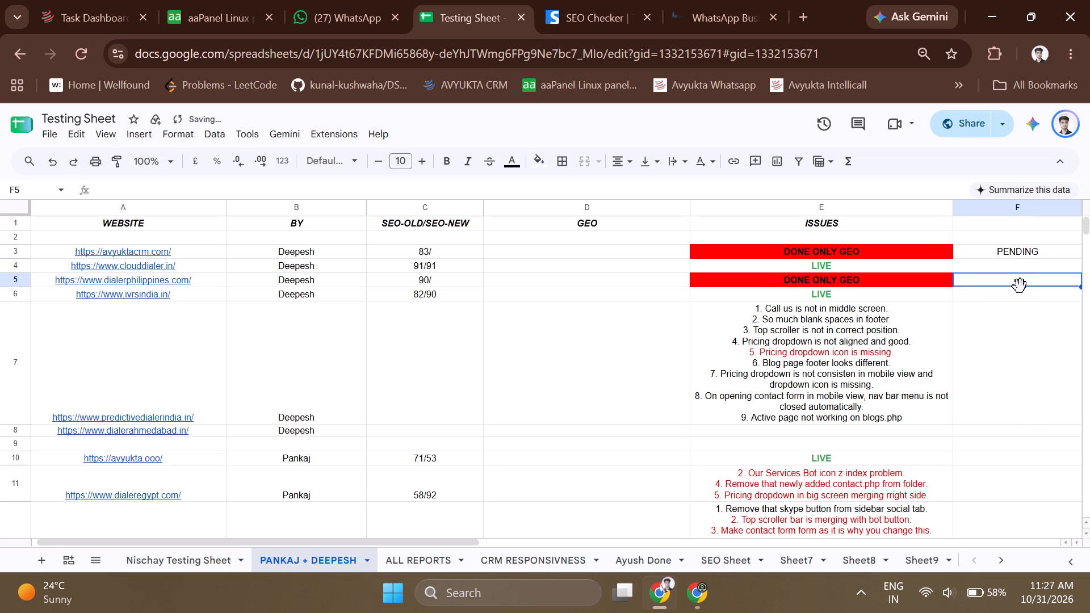
double_click(1023, 279)
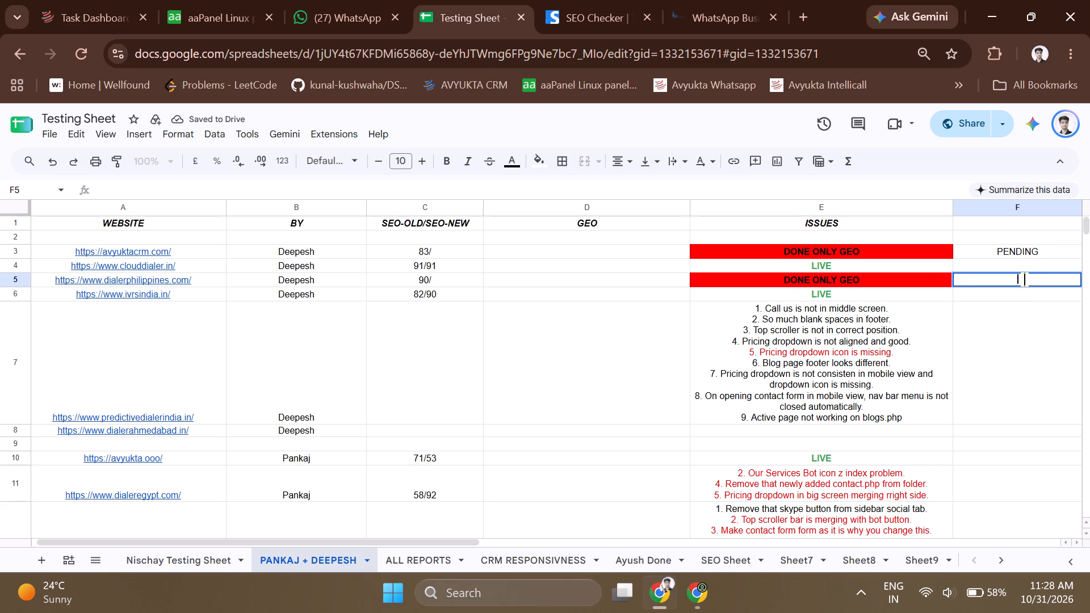
type("PENDING")
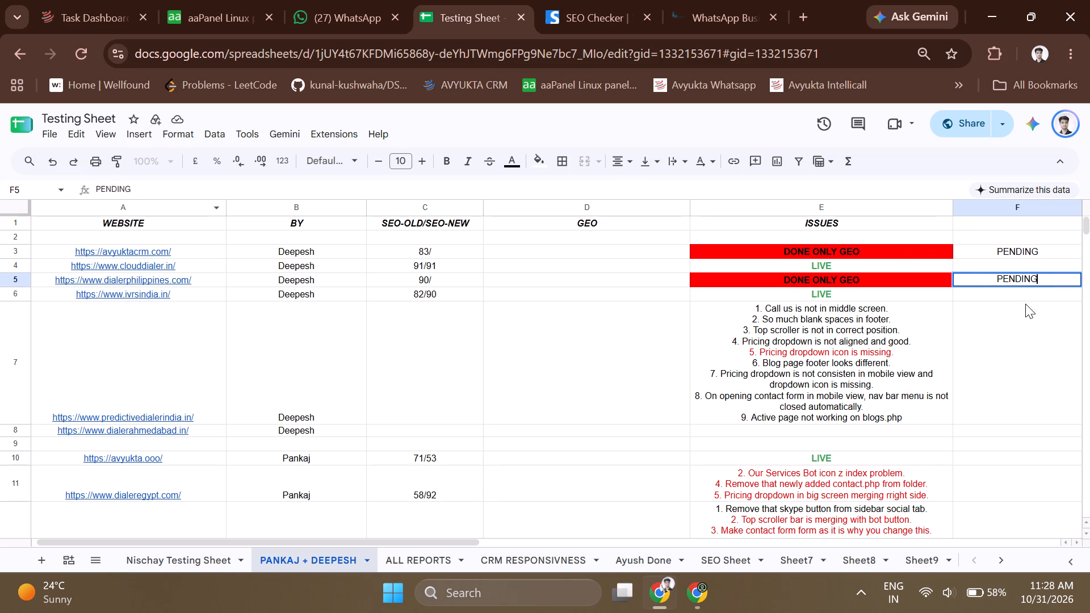
Enter PENDING in column F for the predictivedialerindia.in and dialerahmedabad.in rows.
scroll(255, 352, "down", 1)
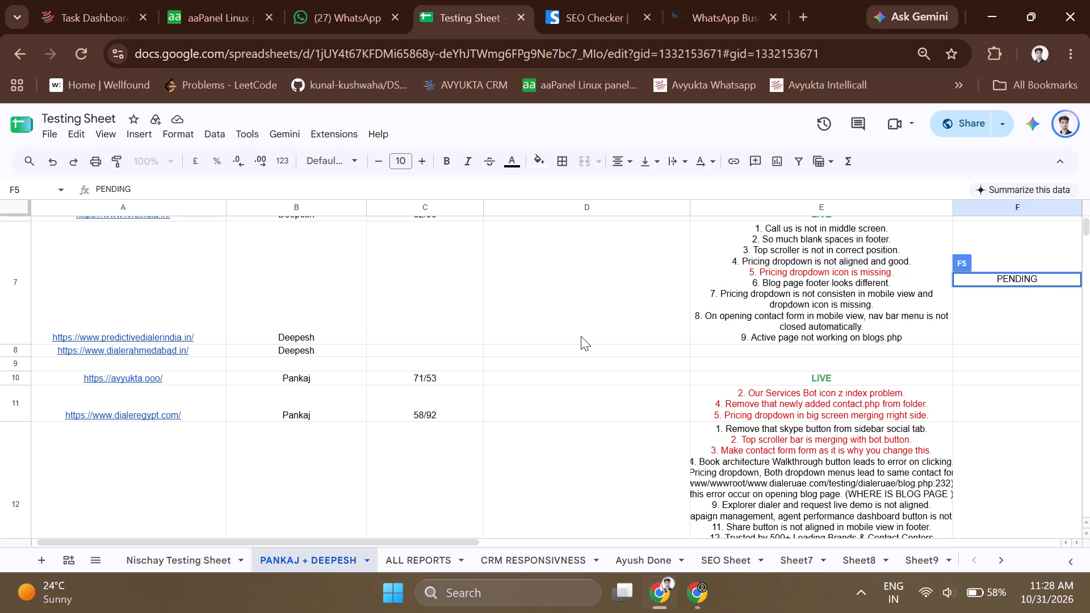
left_click(748, 314)
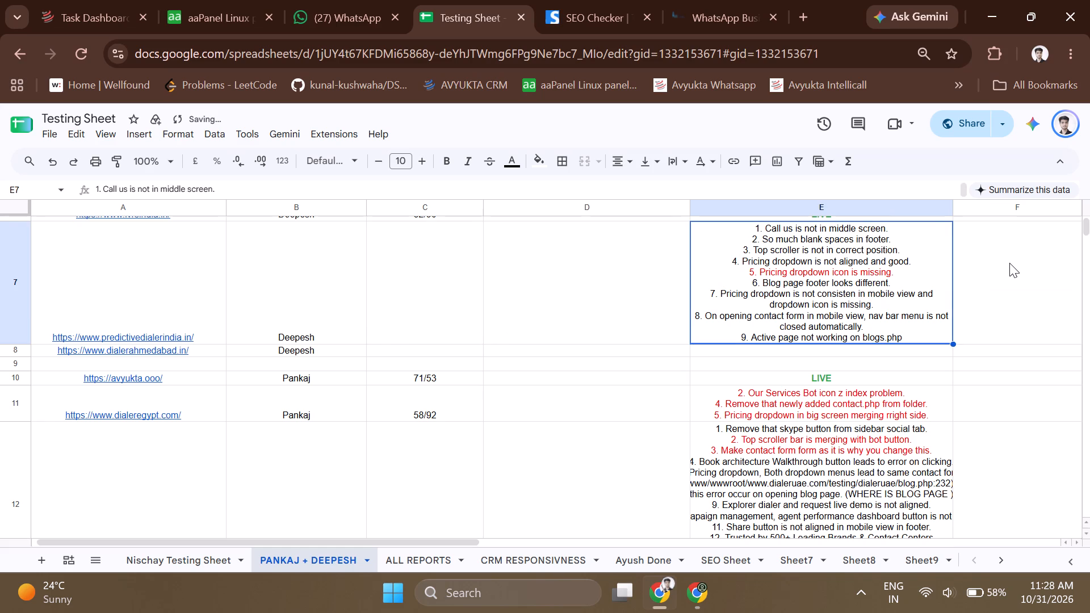
double_click(1009, 263)
type("PENDING")
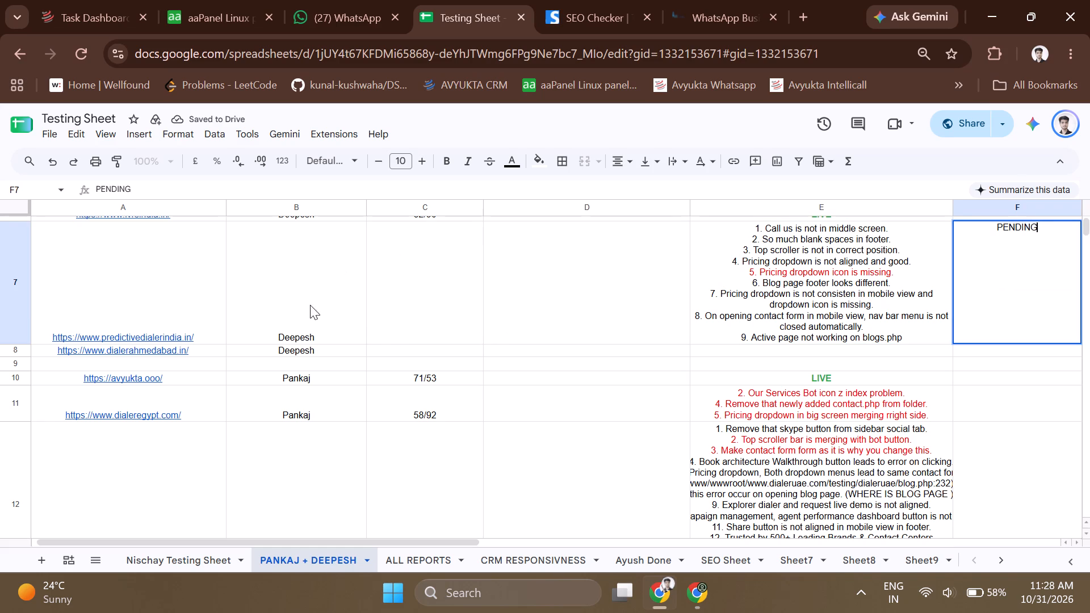
left_click(204, 351)
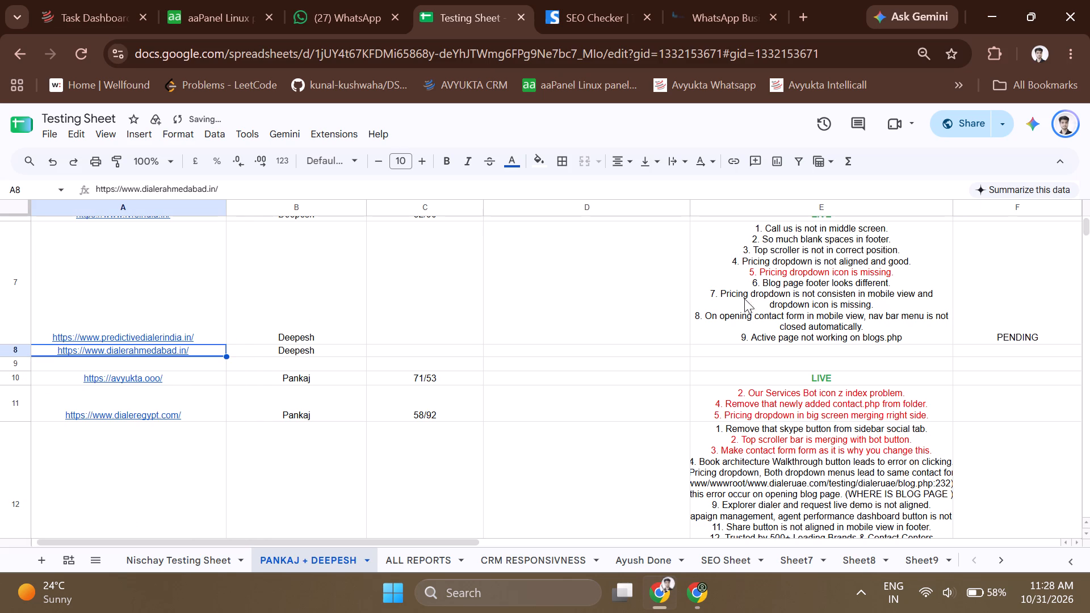
left_click(799, 278)
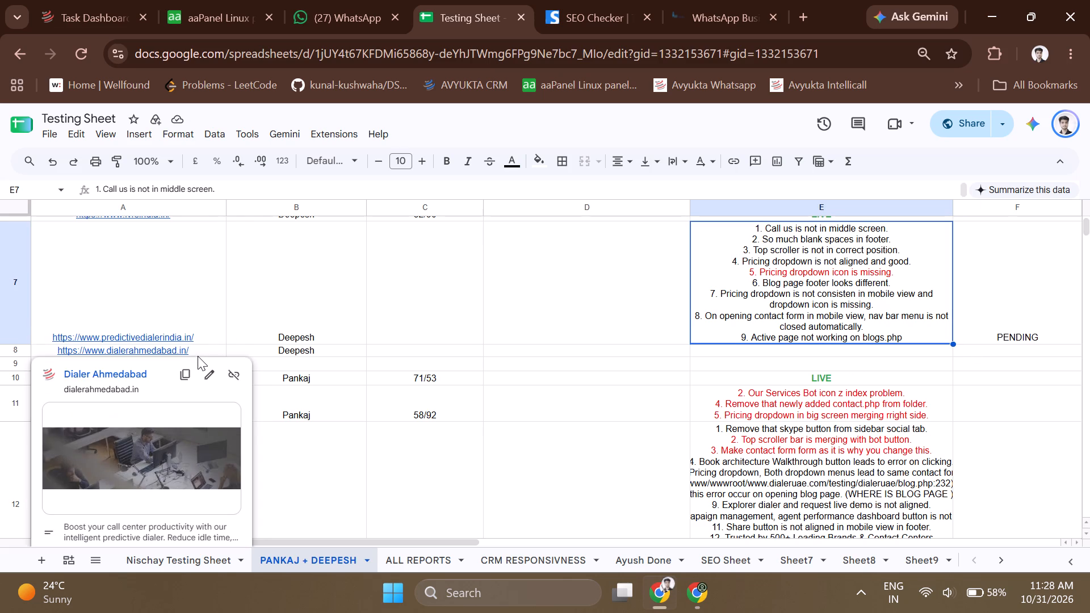
left_click(1014, 347)
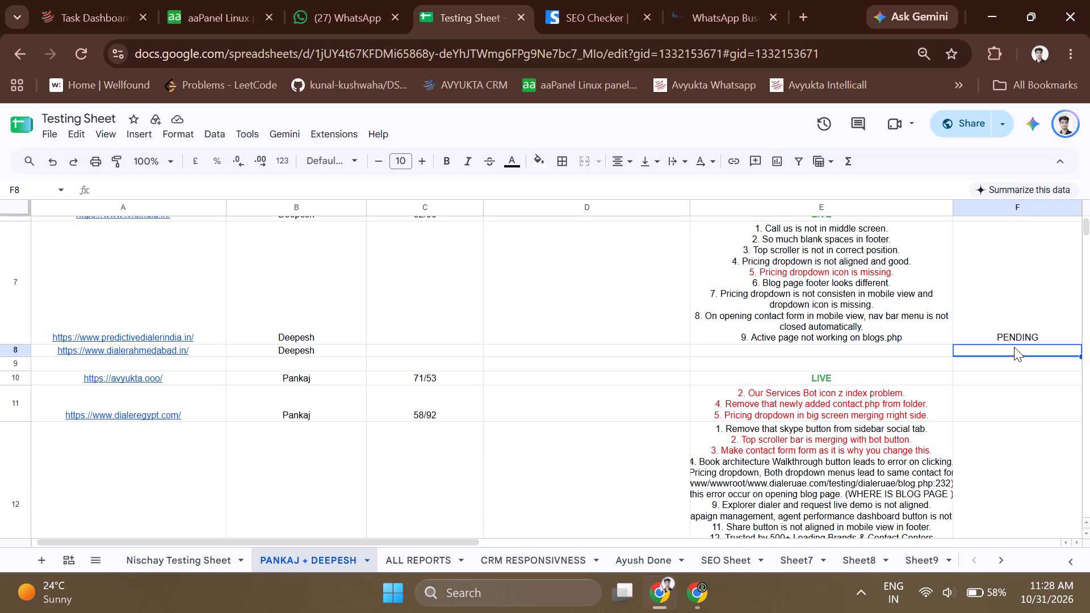
double_click(1014, 347)
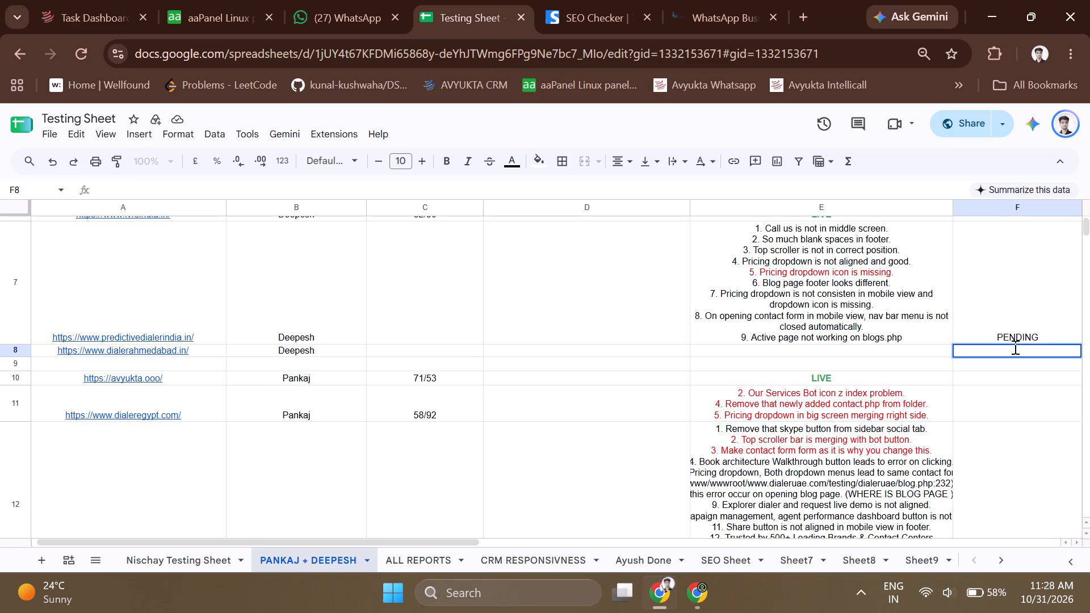
type("PENDING")
left_click(185, 375)
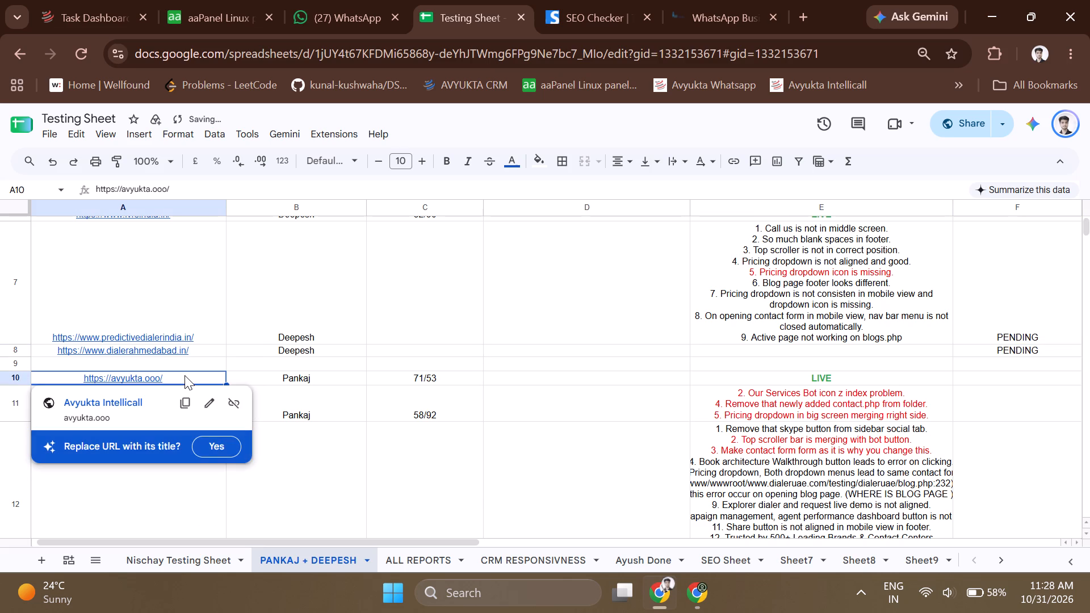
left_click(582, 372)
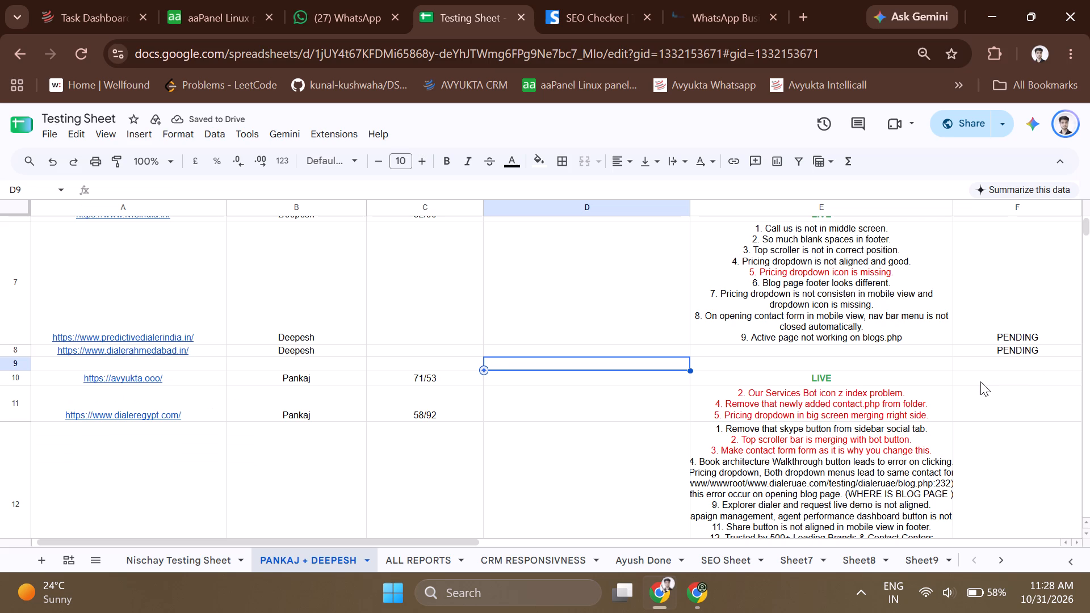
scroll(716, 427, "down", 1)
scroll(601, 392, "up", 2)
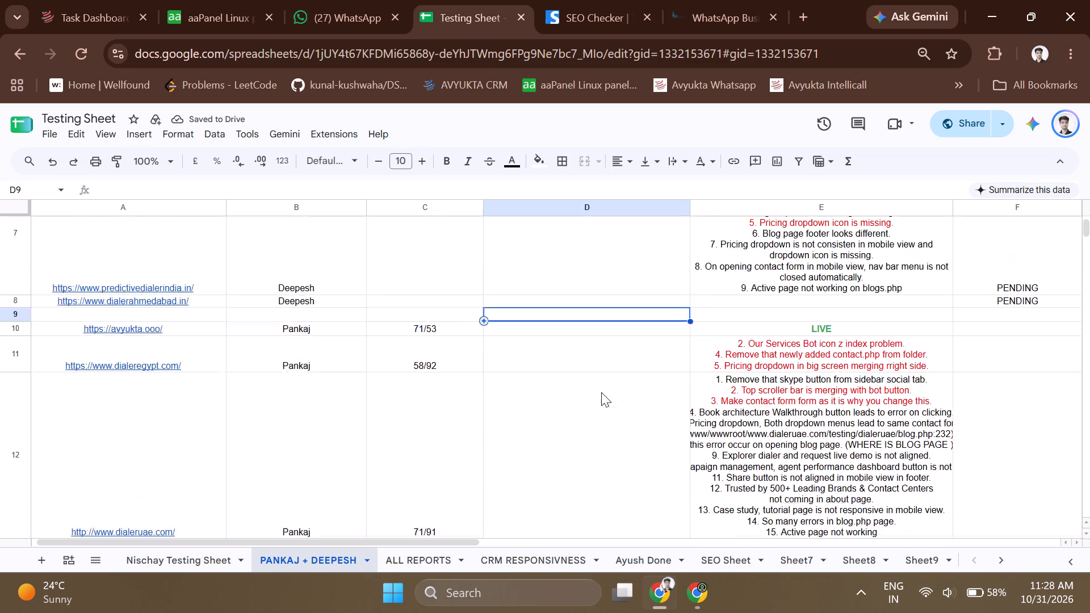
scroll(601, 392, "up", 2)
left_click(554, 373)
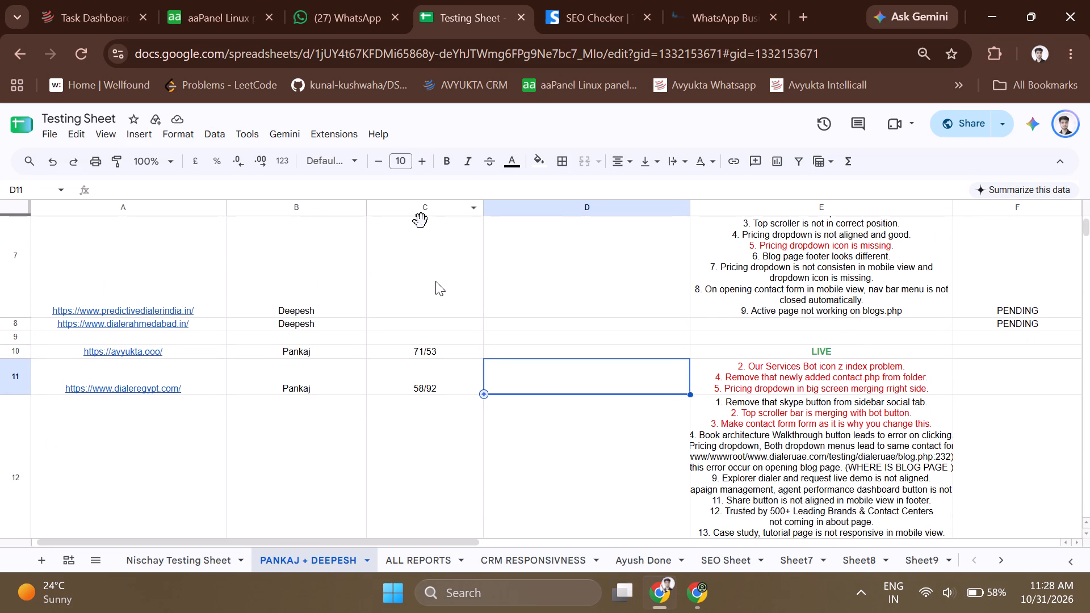
Open the SEO-OLD/SEO-NEW cell in the predictivedialerindia.in row for editing.
scroll(435, 281, "up", 7)
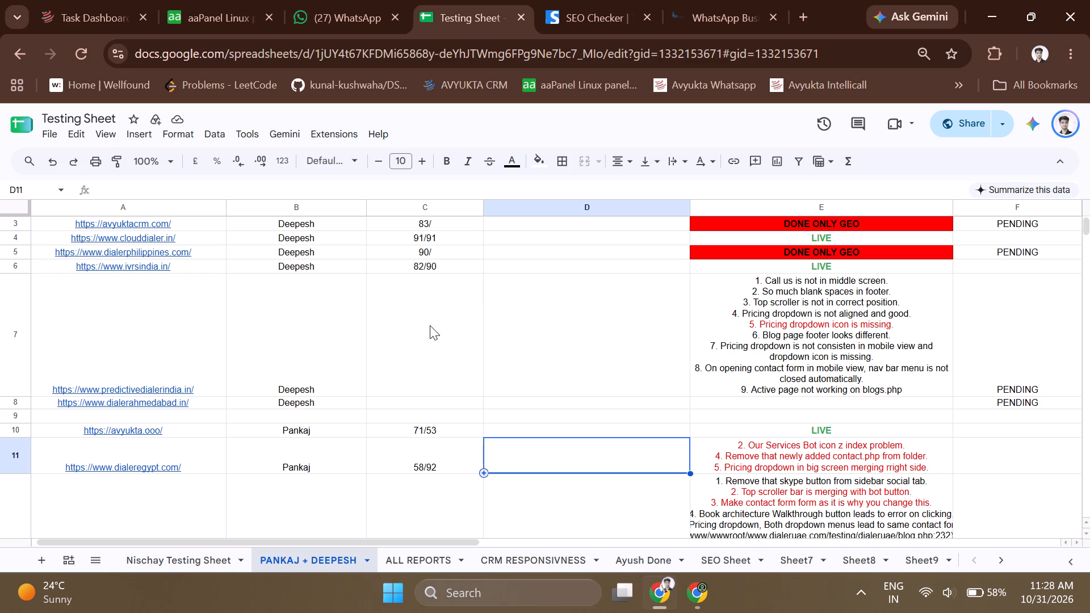
double_click(428, 367)
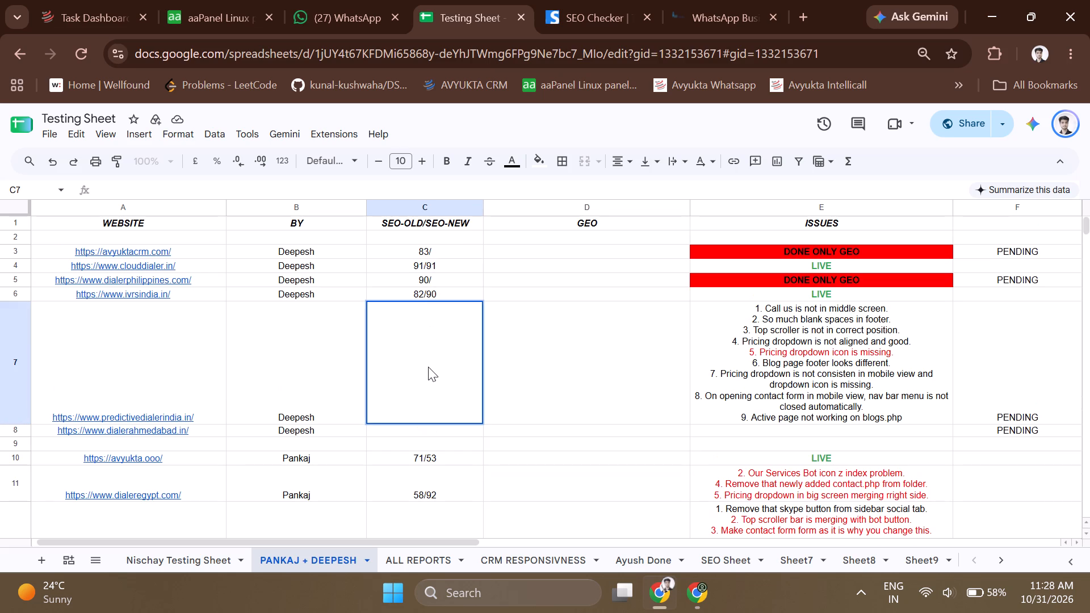
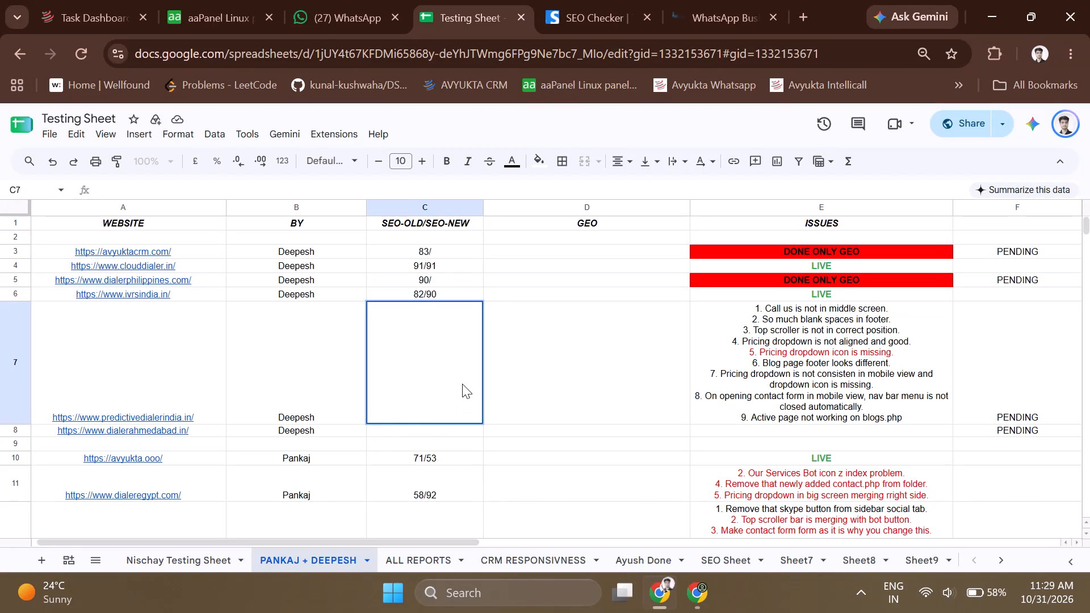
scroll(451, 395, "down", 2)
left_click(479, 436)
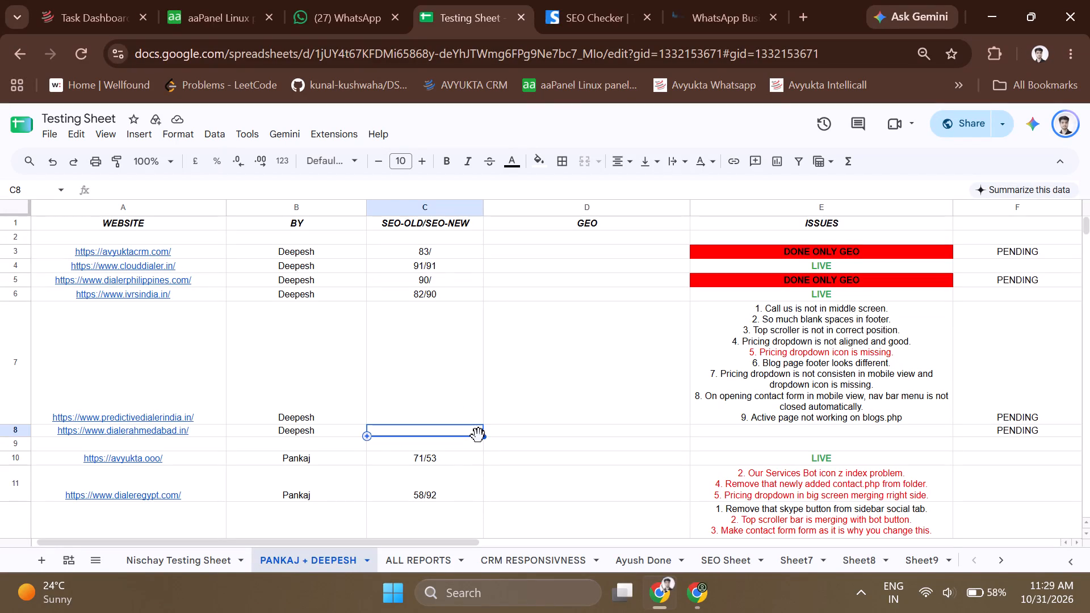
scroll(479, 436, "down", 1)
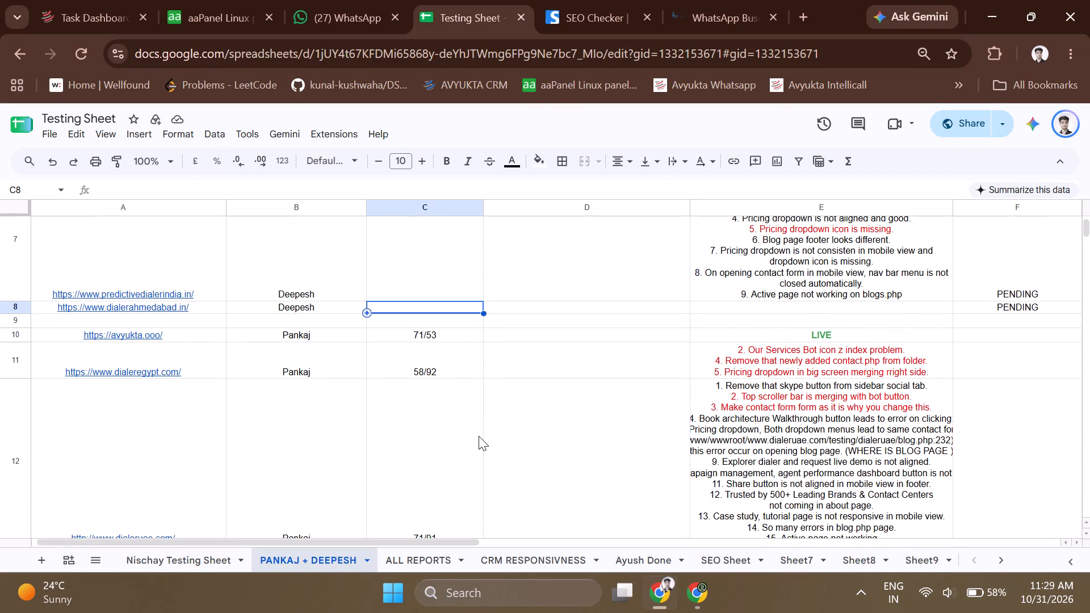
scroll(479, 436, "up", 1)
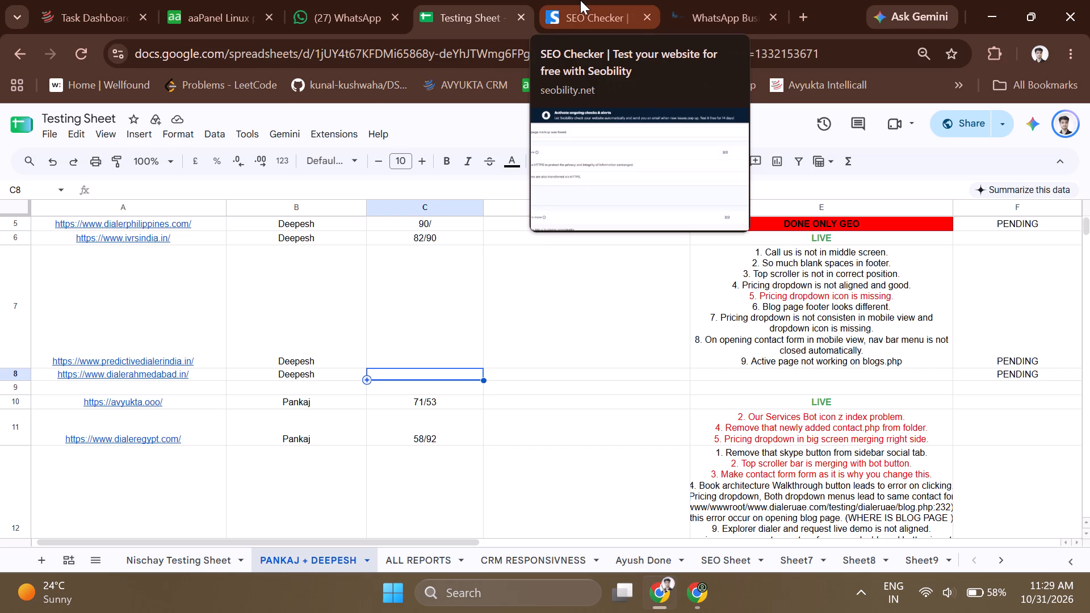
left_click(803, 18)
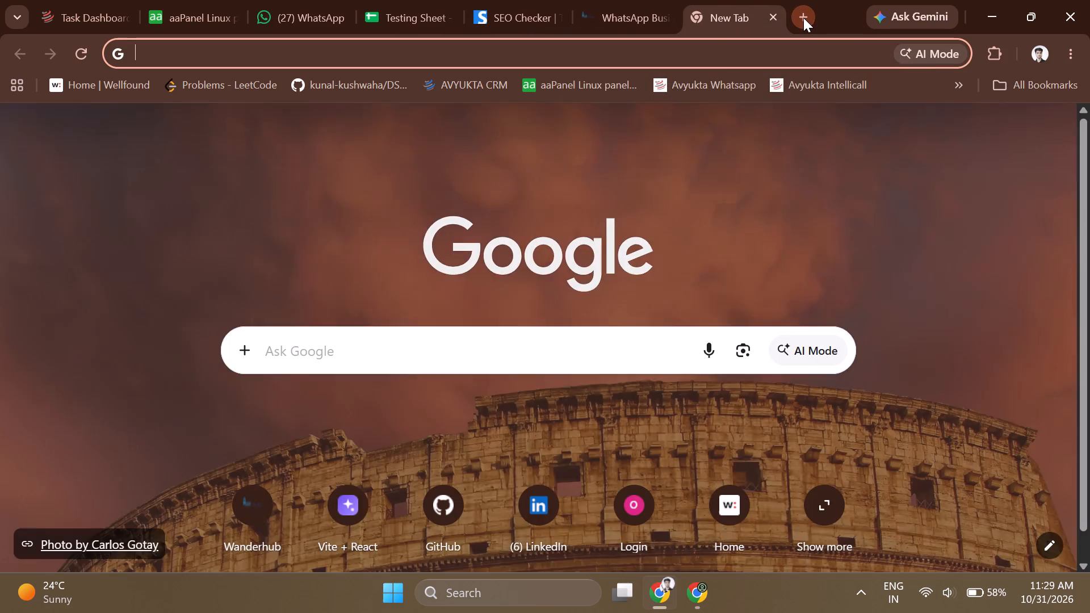
Switch to Notepad and copy the entire dialerahmedabad.in server configuration from 911 task.txt.
left_click(493, 586)
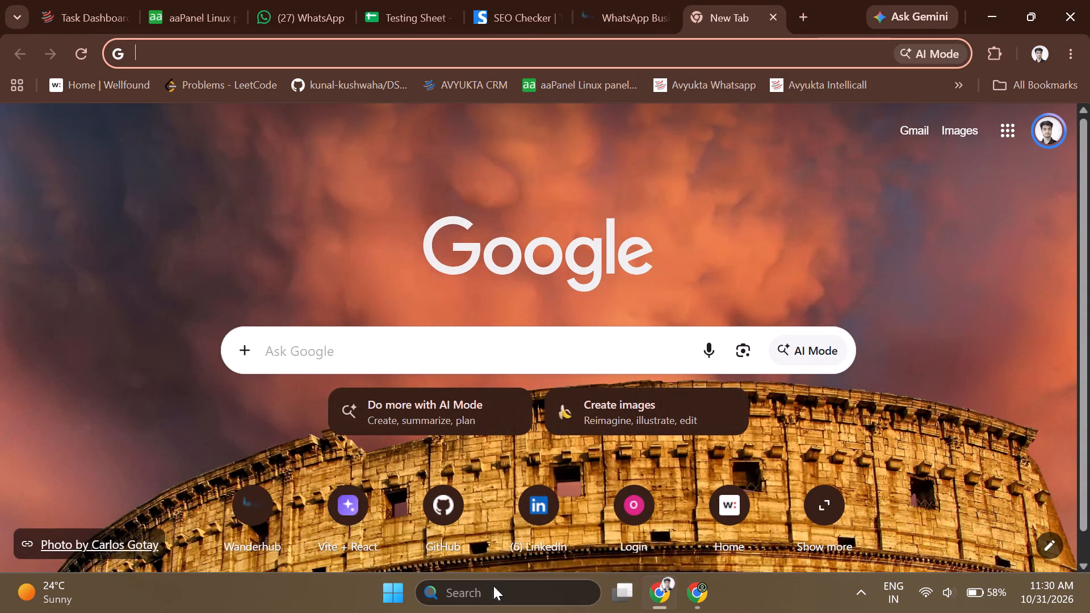
type("not")
key("Return")
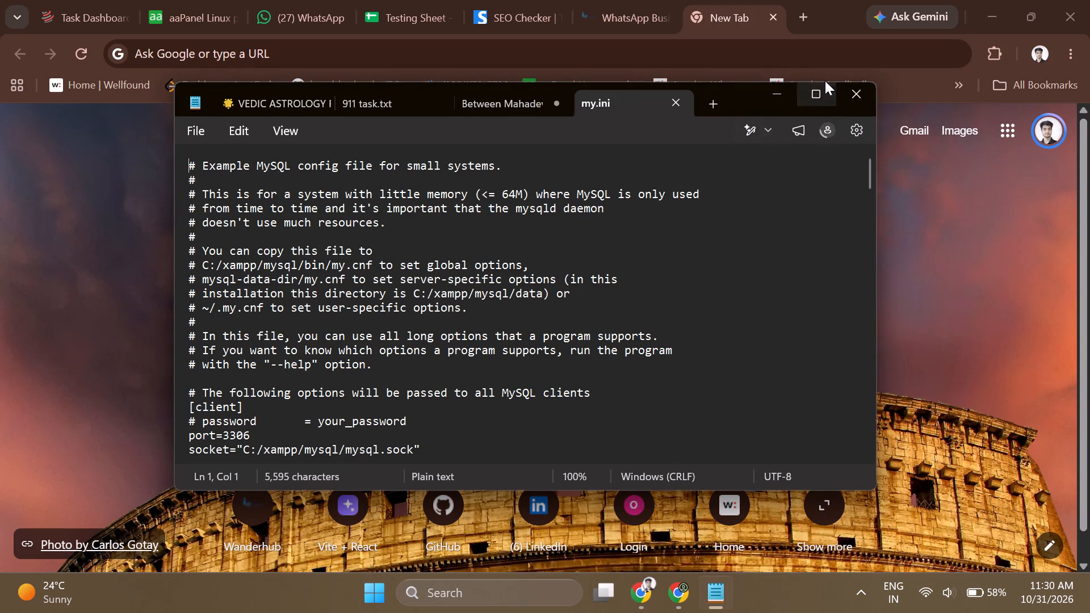
left_click(812, 89)
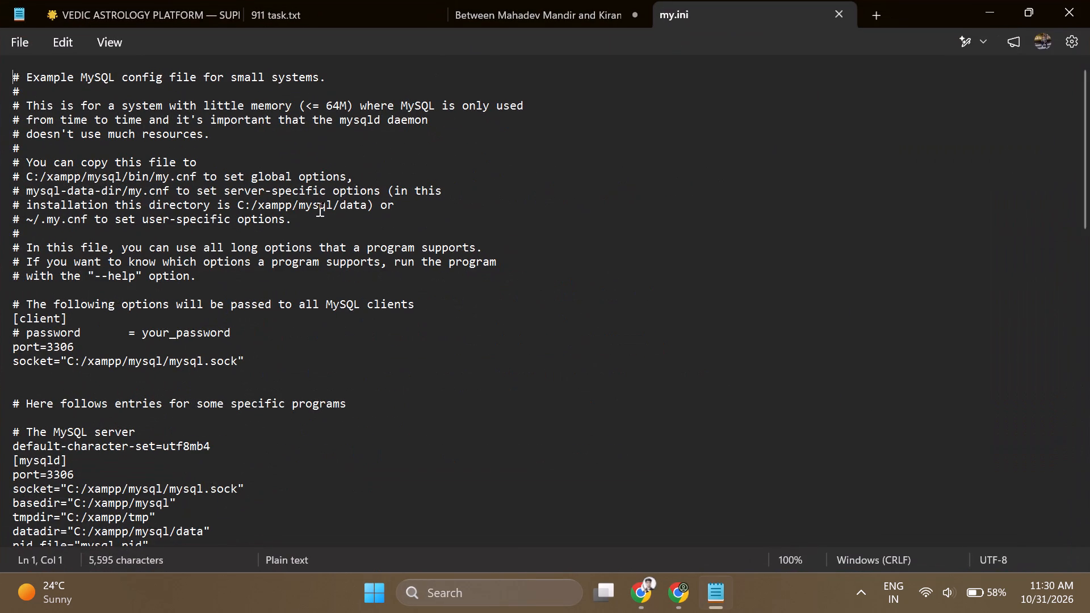
left_click(294, 15)
left_click(251, 245)
key("ctrl+a")
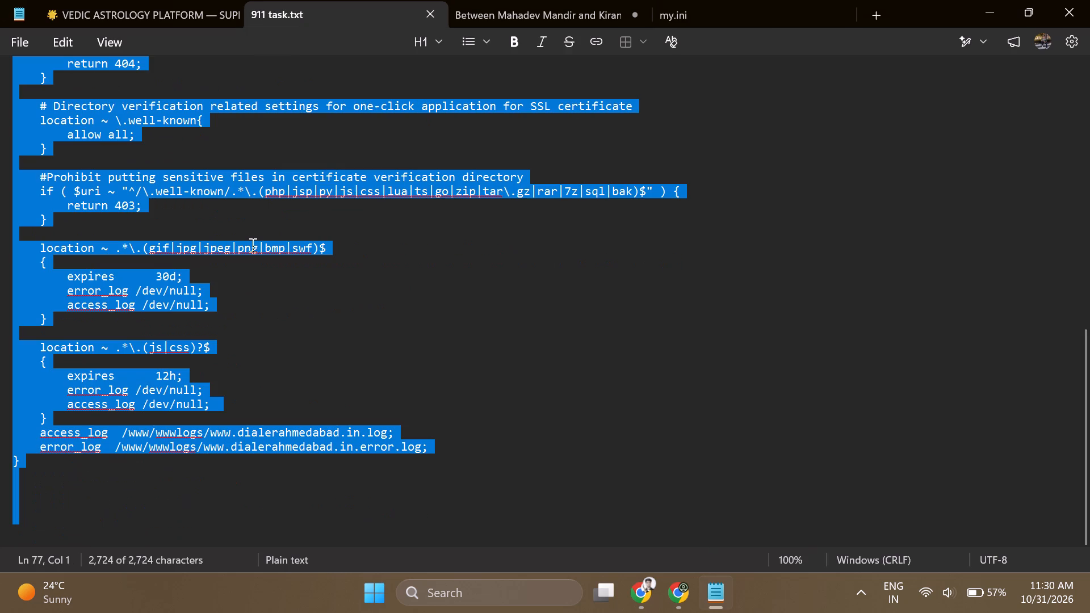
key("ctrl+c")
scroll(251, 245, "up", 11)
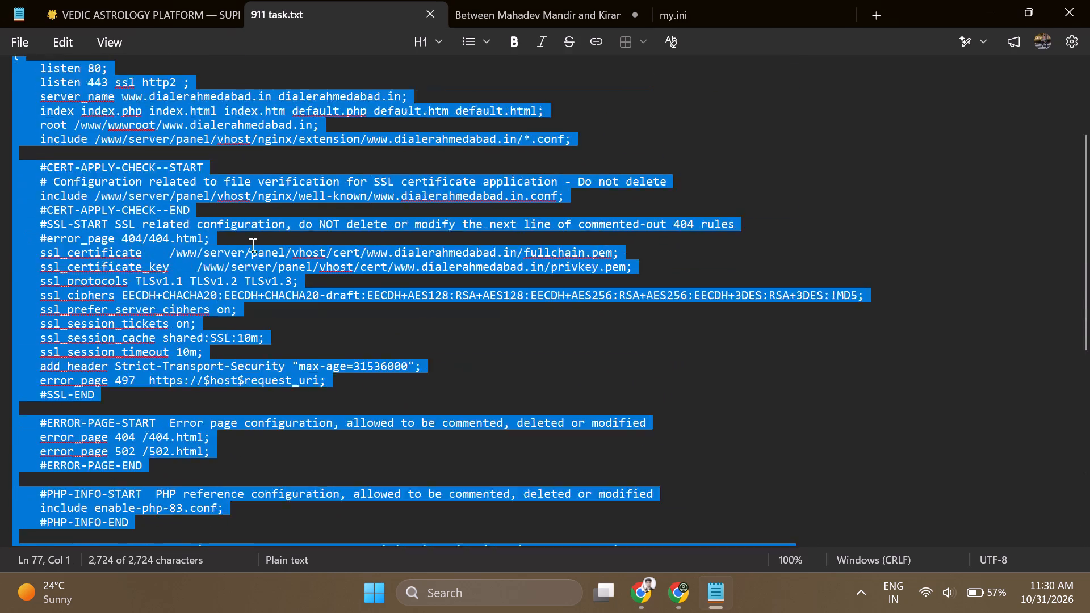
scroll(251, 245, "up", 8)
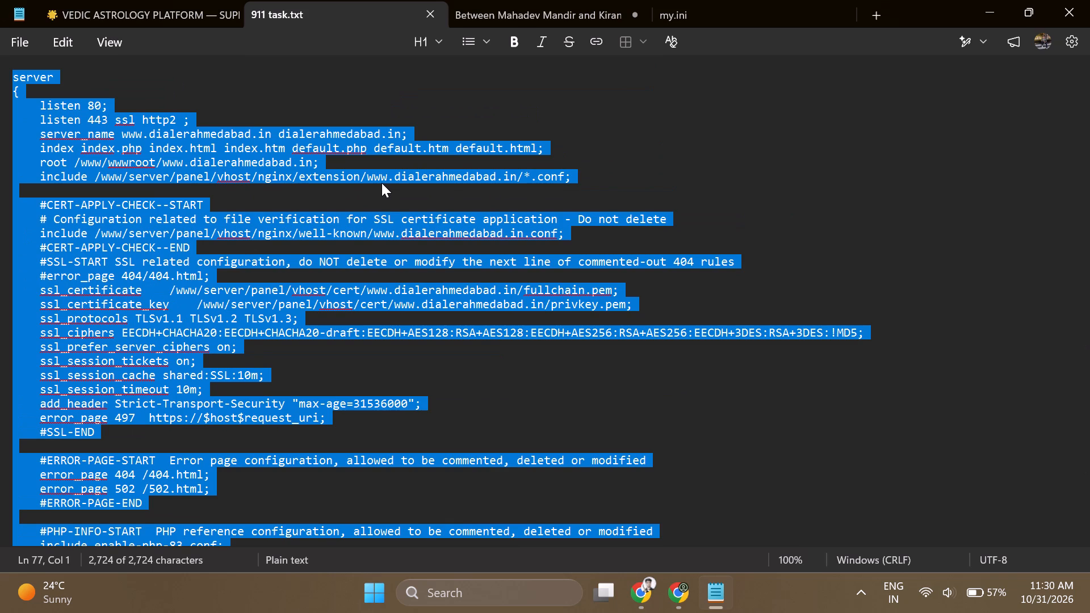
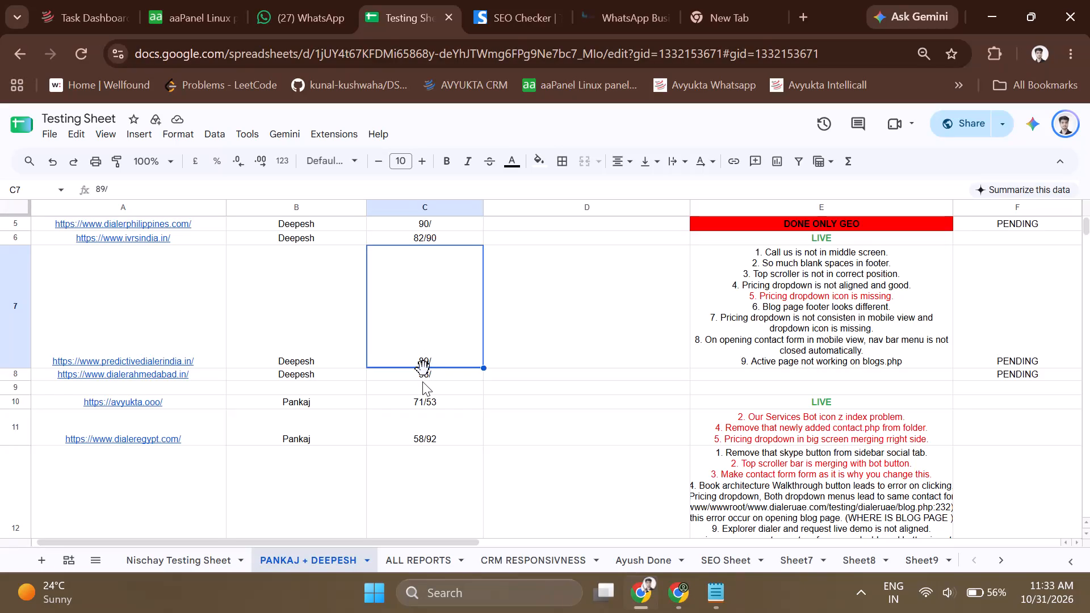
Change the SEO score in the dialerahmedabad.in row to 47/.
double_click(422, 381)
left_click(425, 373)
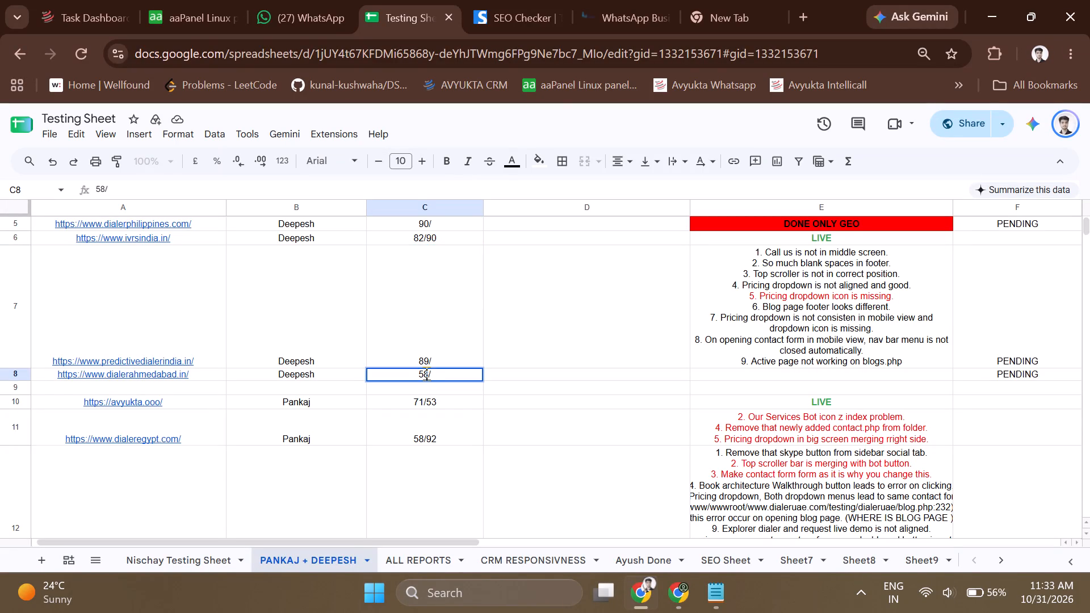
key("Right")
key("BackSpace")
type("47")
key("BackSpace")
key("BackSpace")
key("BackSpace")
type("47")
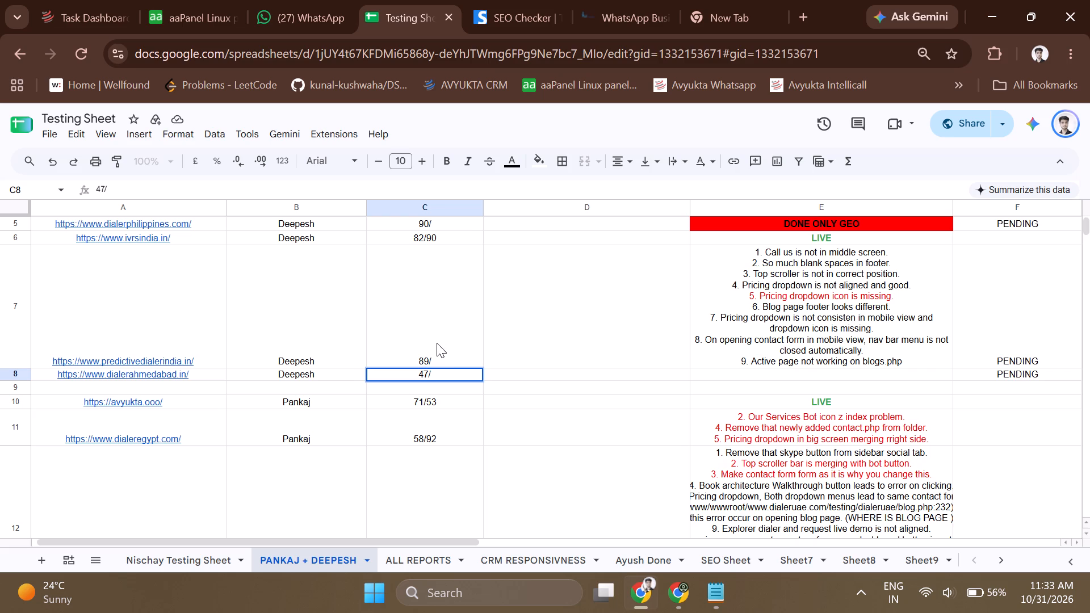
double_click(328, 284)
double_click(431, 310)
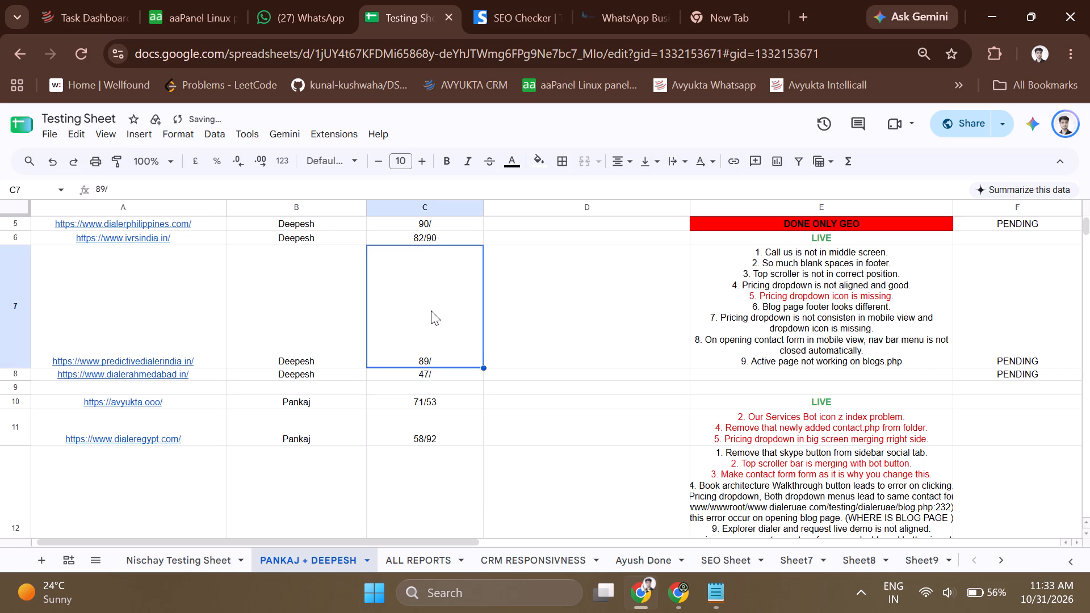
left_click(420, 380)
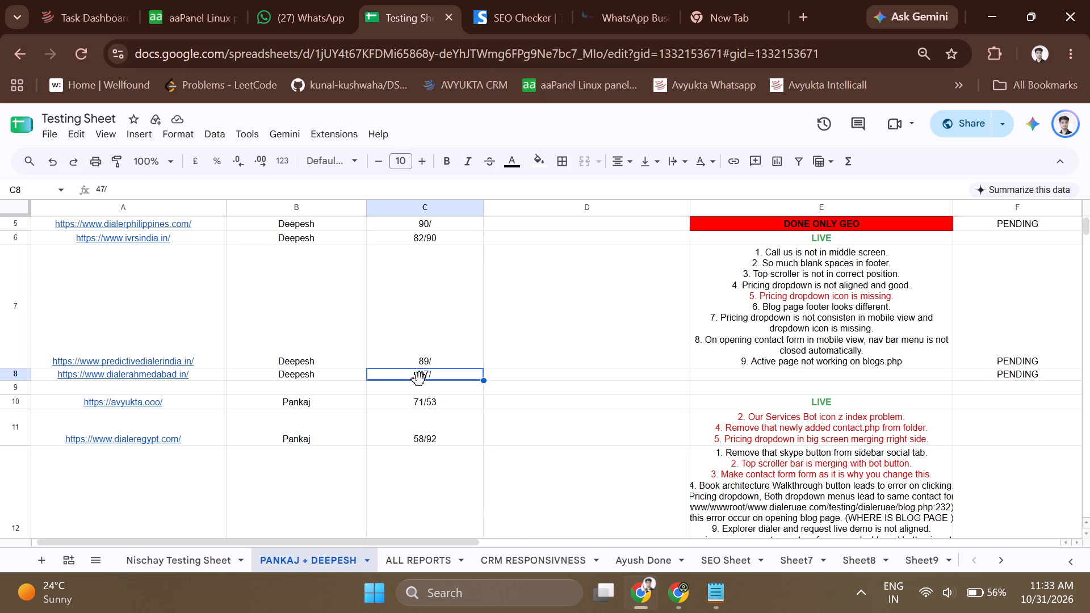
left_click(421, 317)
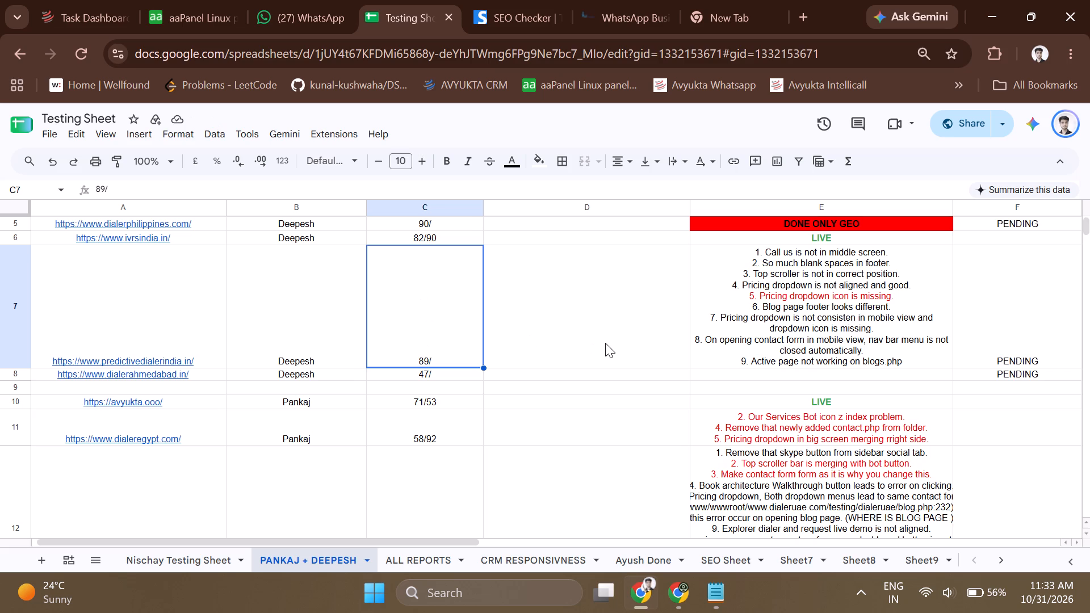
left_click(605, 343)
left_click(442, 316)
Review the SEO scores and issue notes in Deepesh's website rows on the PANKAJ + DEEPESH sheet.
scroll(655, 372, "up", 1)
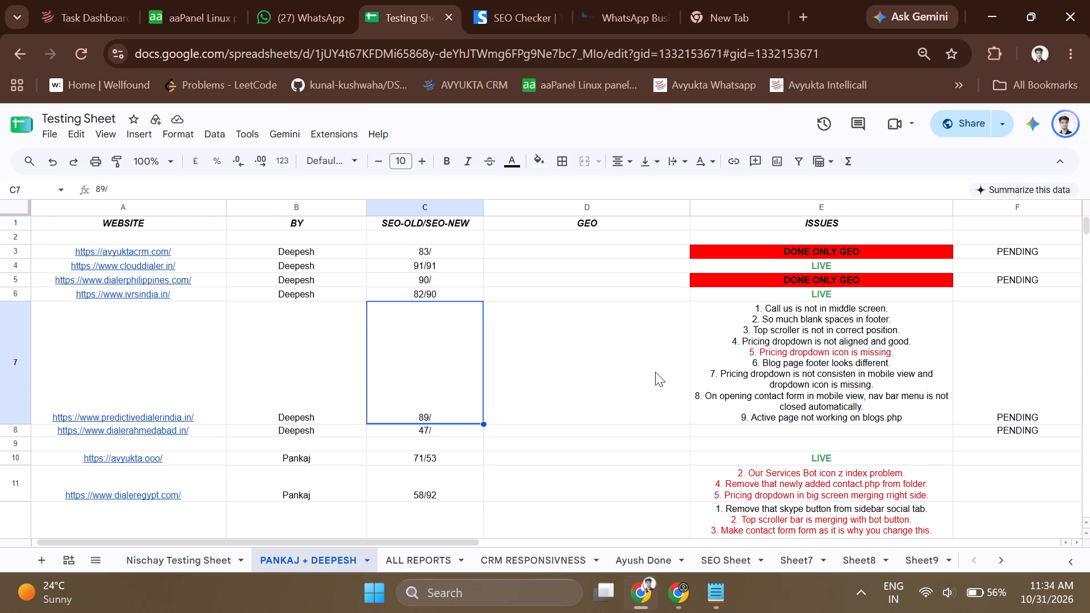
scroll(655, 372, "up", 1)
left_click(890, 366)
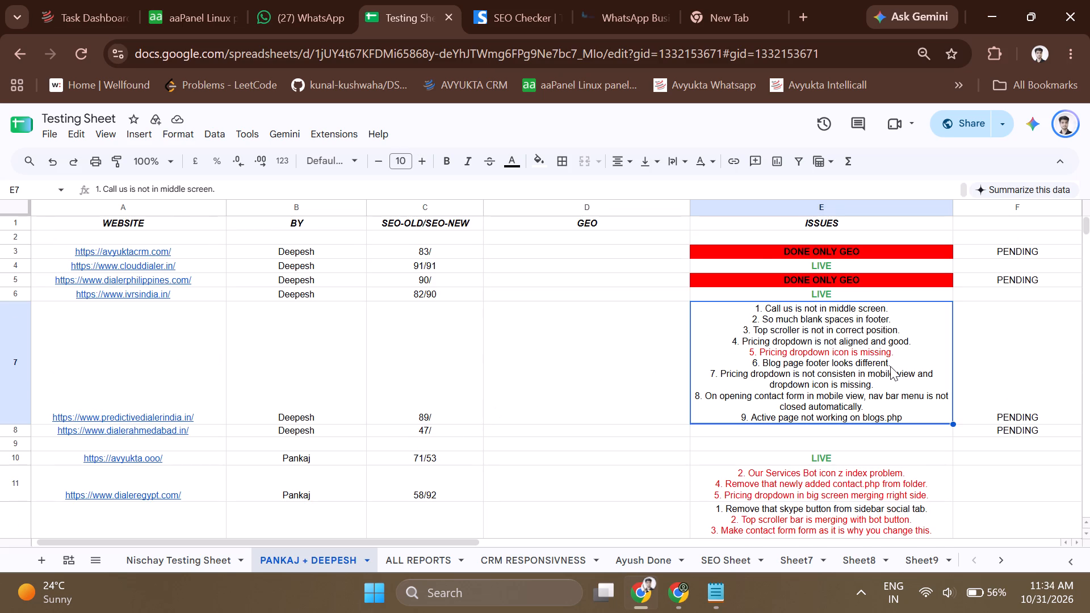
left_click(421, 402)
double_click(421, 402)
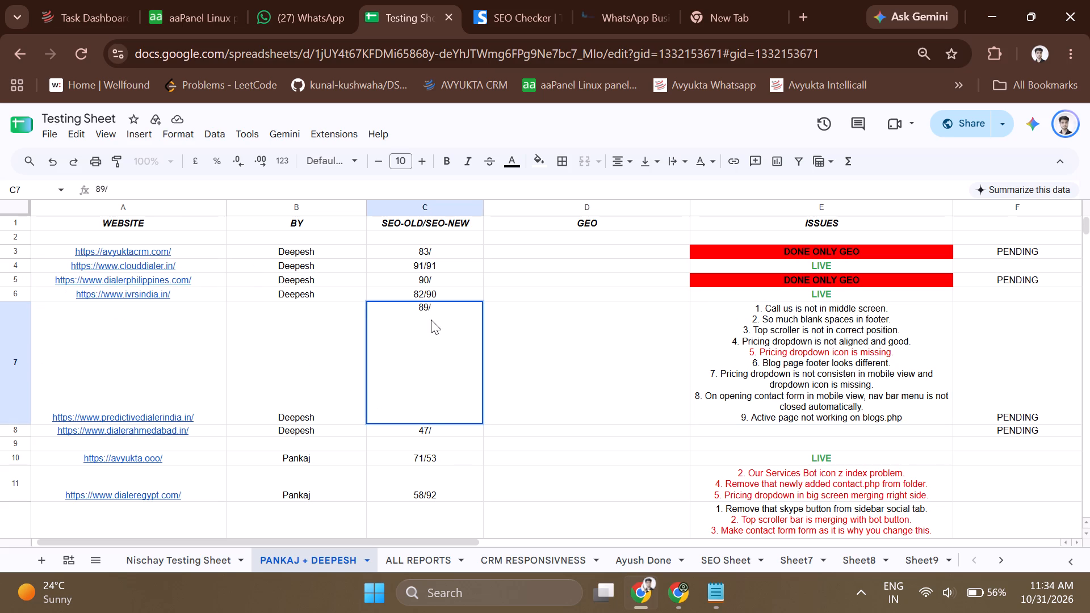
left_click(550, 348)
scroll(550, 348, "up", 4)
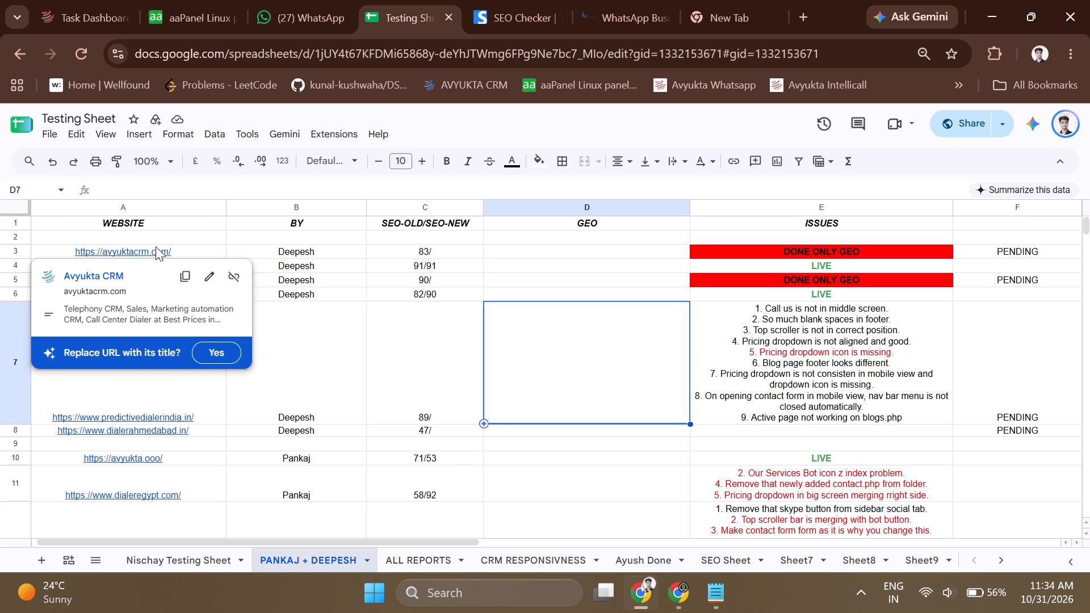
left_click(345, 255)
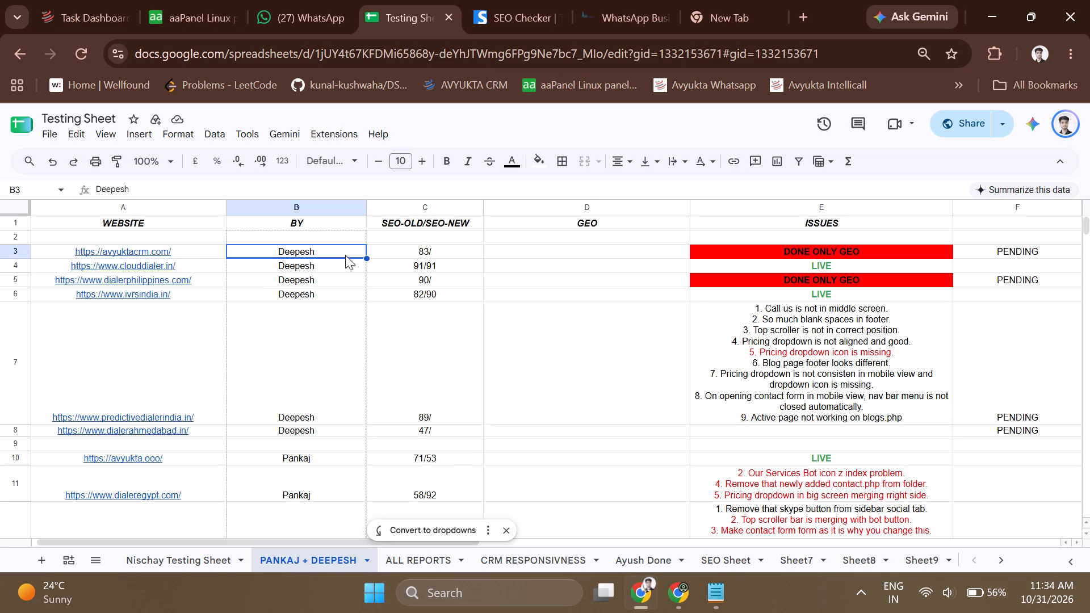
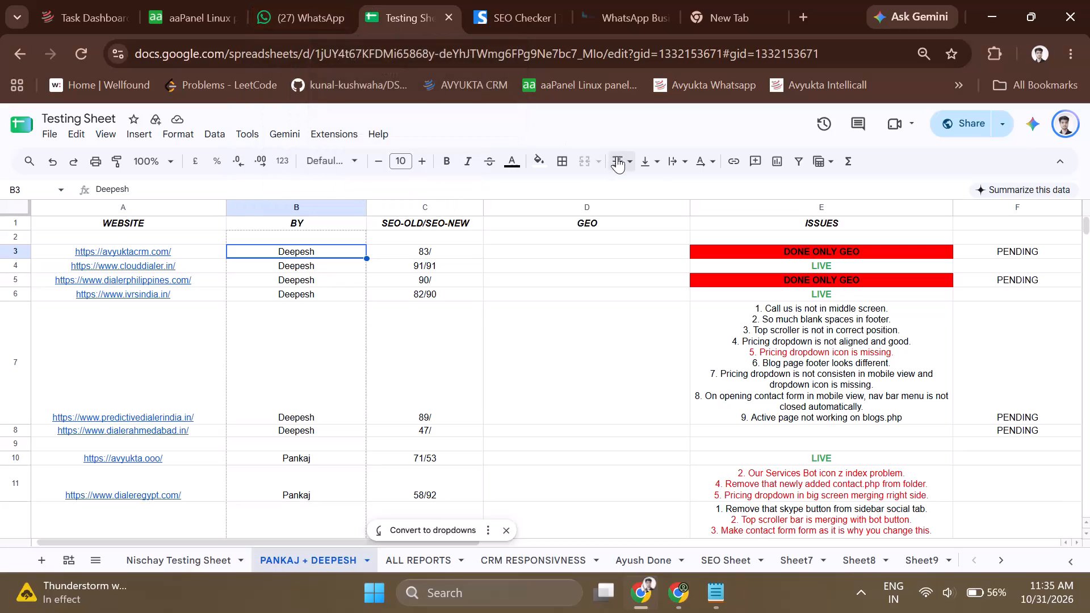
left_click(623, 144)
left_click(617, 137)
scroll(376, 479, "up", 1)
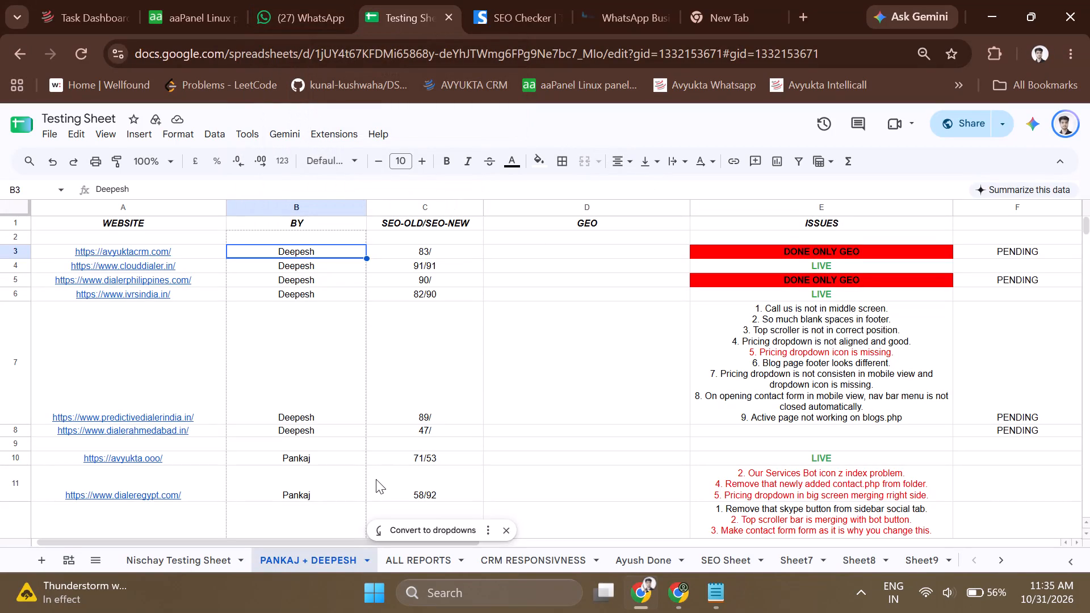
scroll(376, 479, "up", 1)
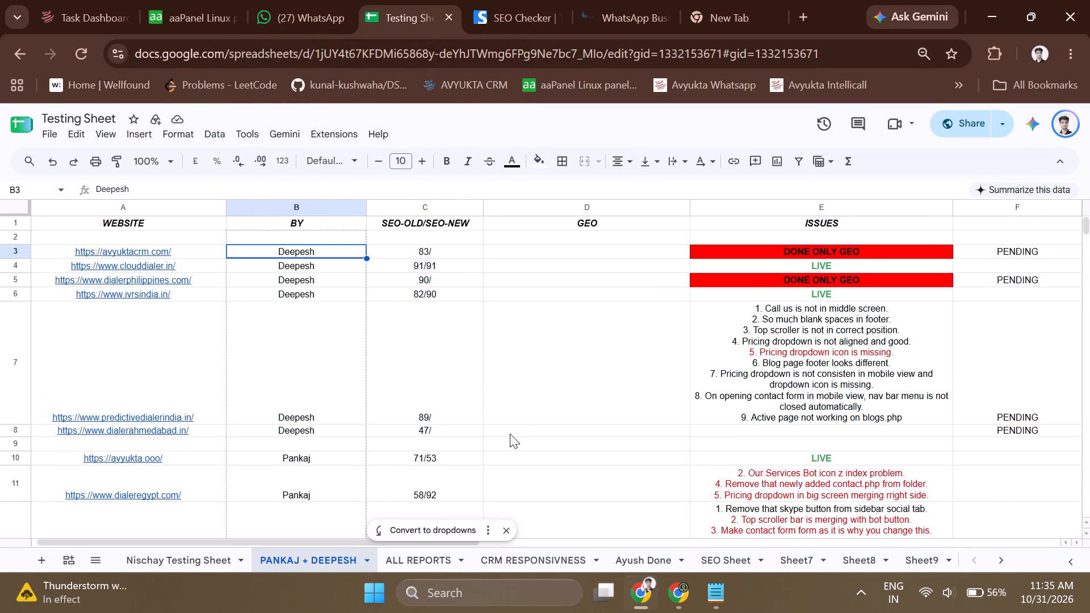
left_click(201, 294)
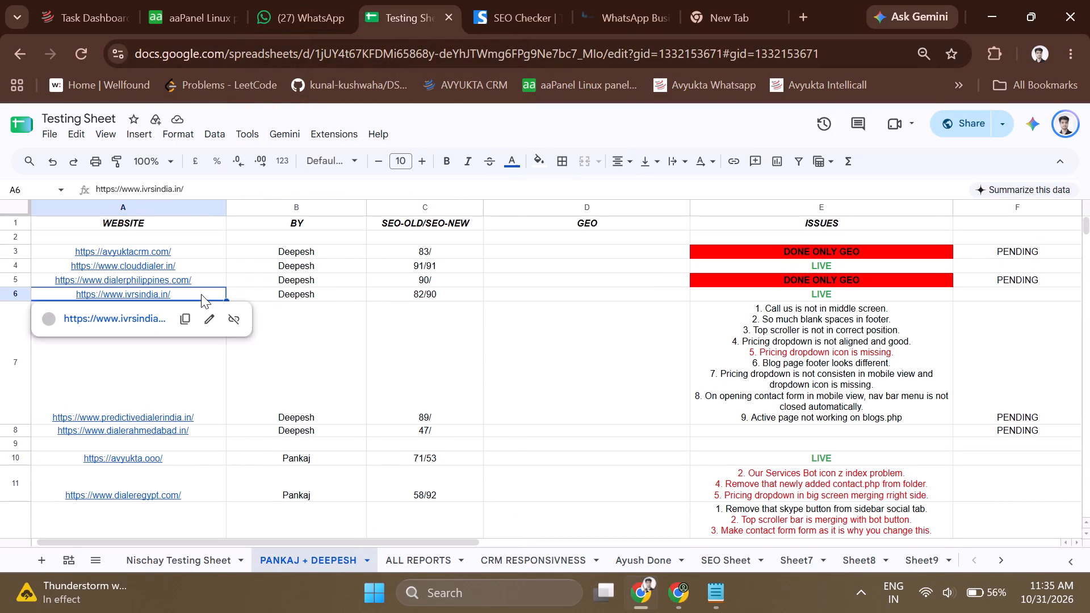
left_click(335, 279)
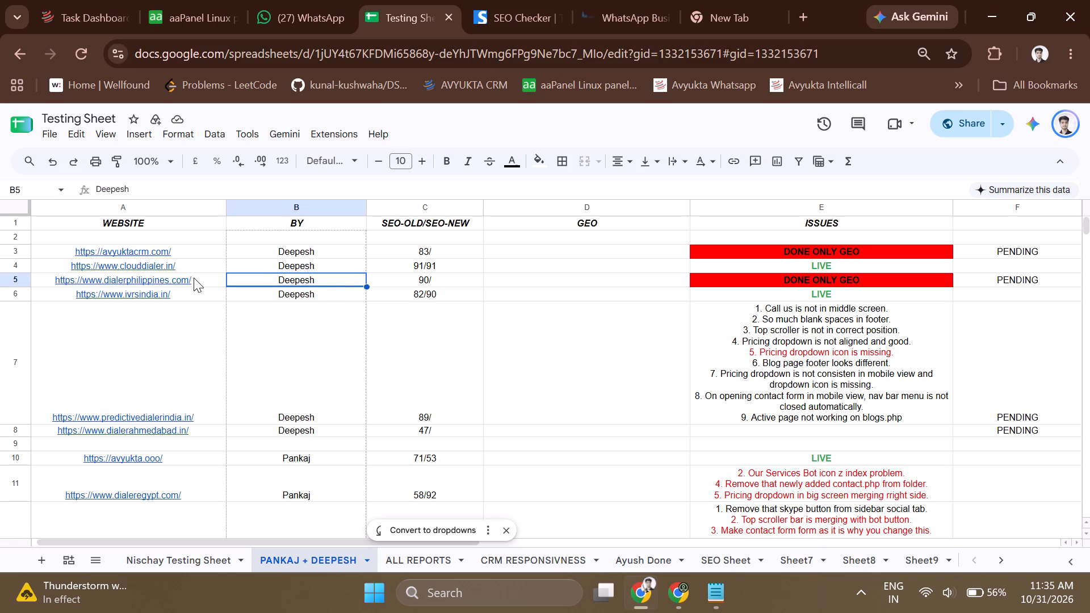
Review the dialerphilippines.com row across its website, assignee, SEO score, GEO, issues and status cells.
left_click(169, 276)
left_click(293, 279)
left_click(444, 279)
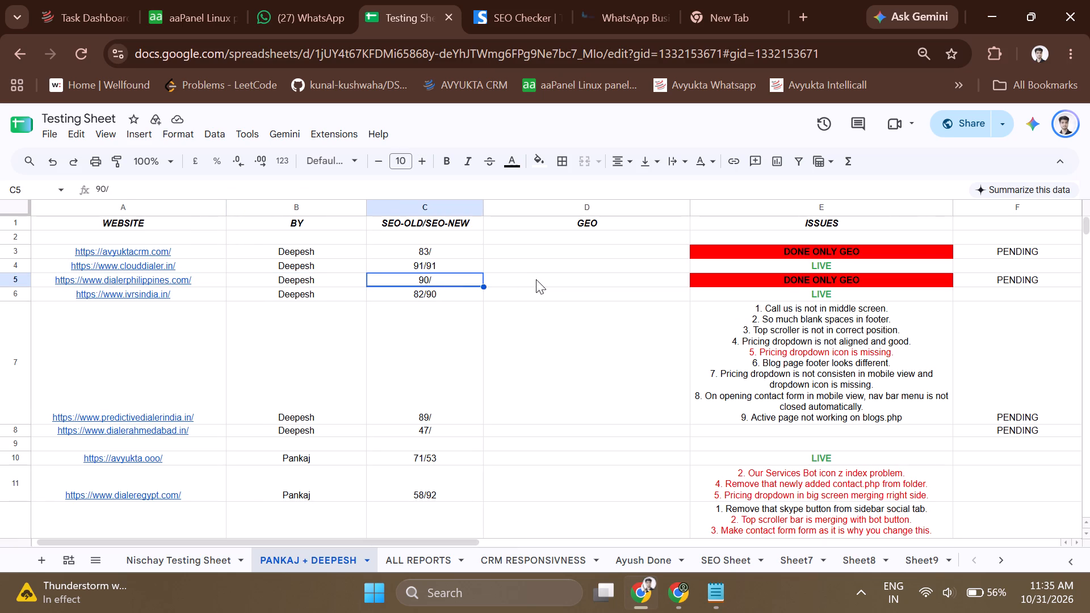
left_click(536, 279)
left_click(771, 281)
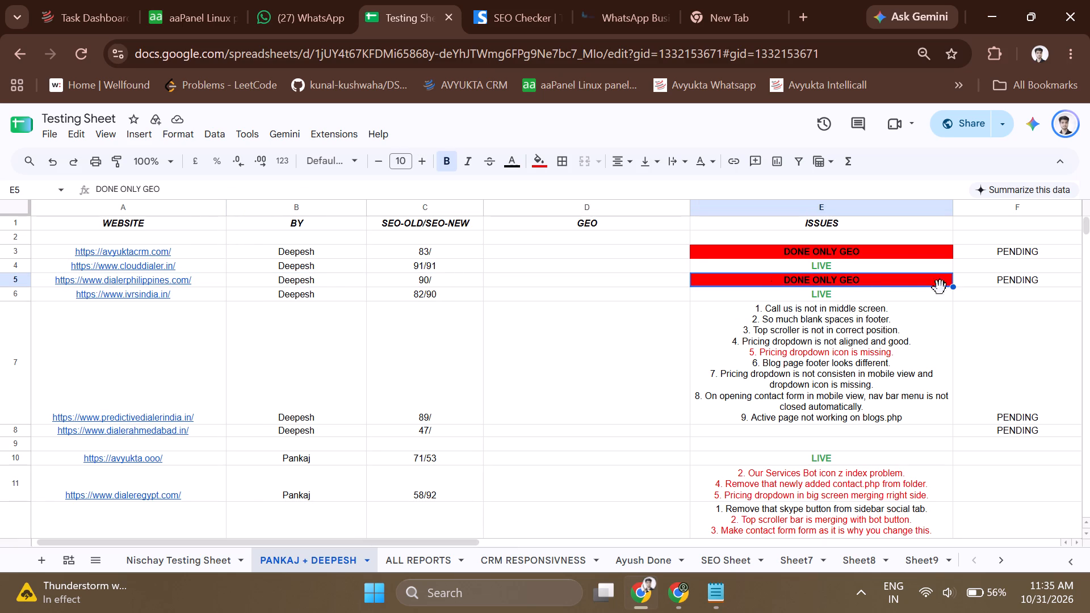
left_click(1012, 279)
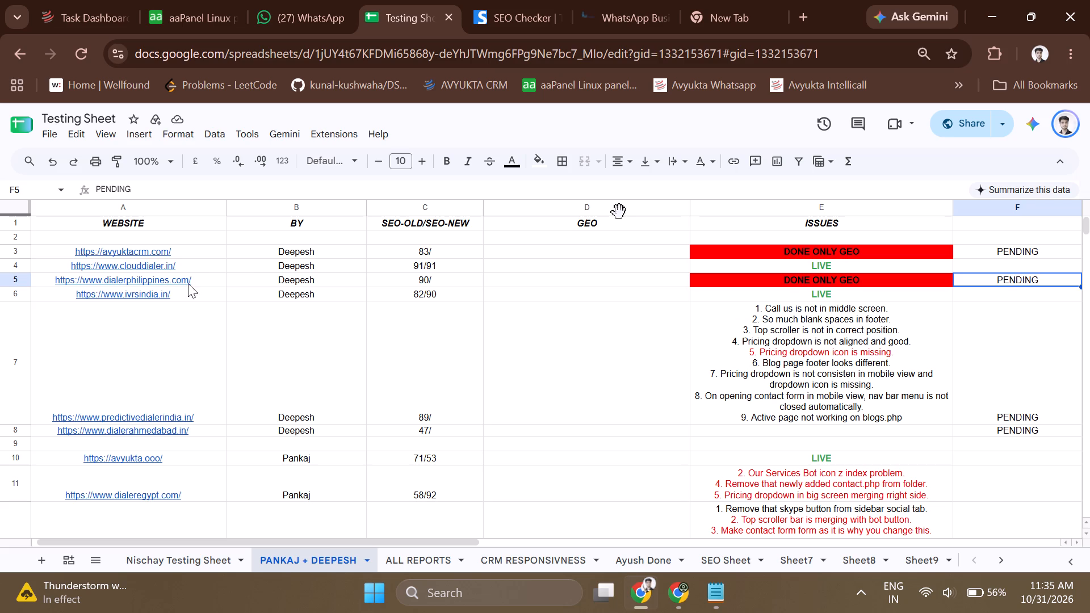
left_click(199, 271)
left_click(310, 283)
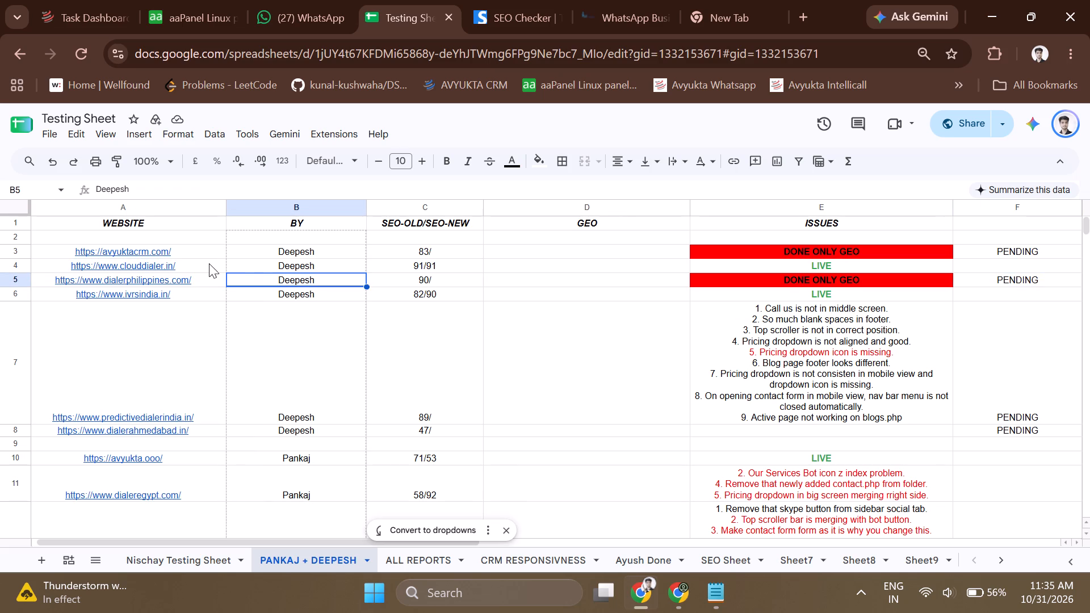
left_click(199, 275)
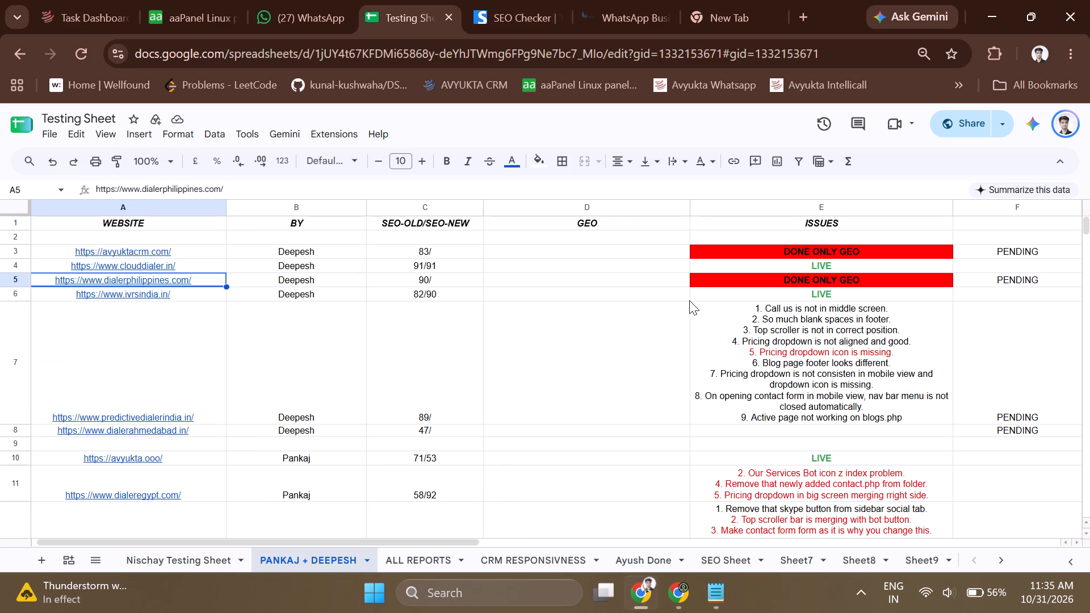
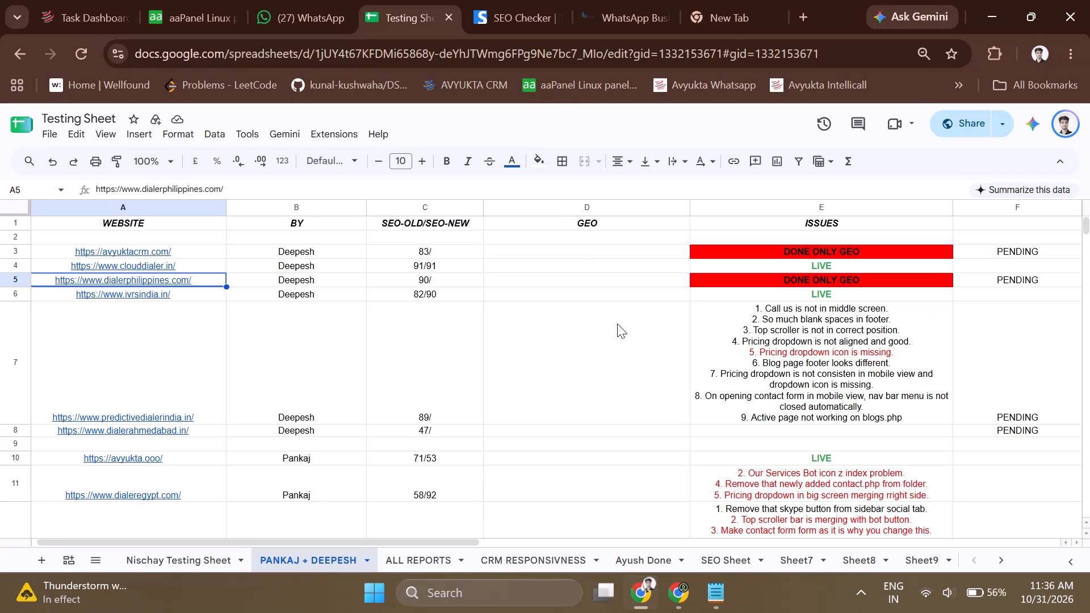
Select the entire dialerphilippines.com row in the PANKAJ + DEEPESH sheet.
left_click(773, 334)
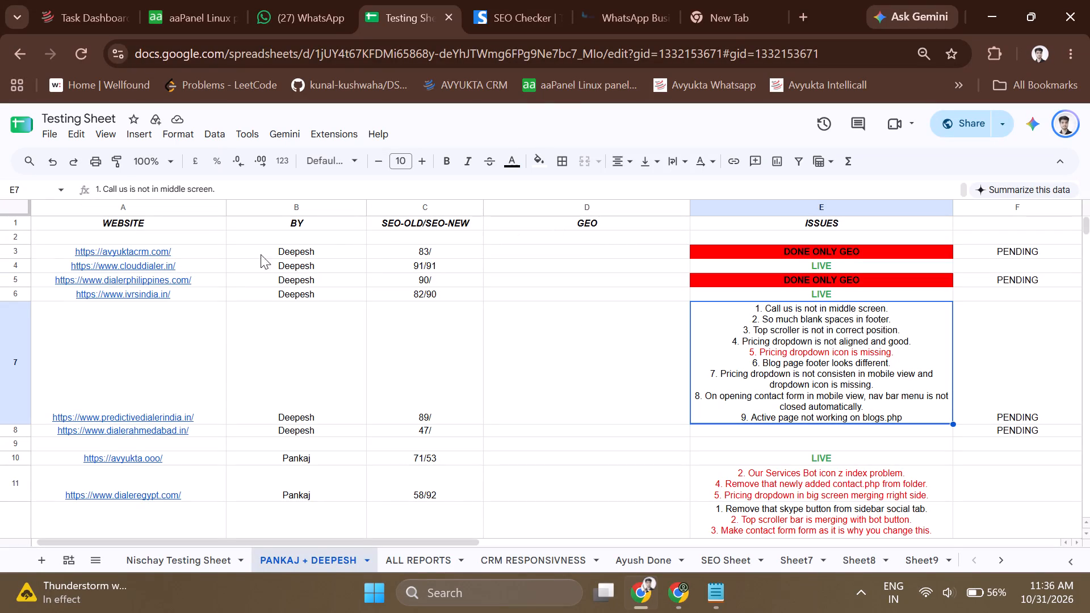
left_click(207, 277)
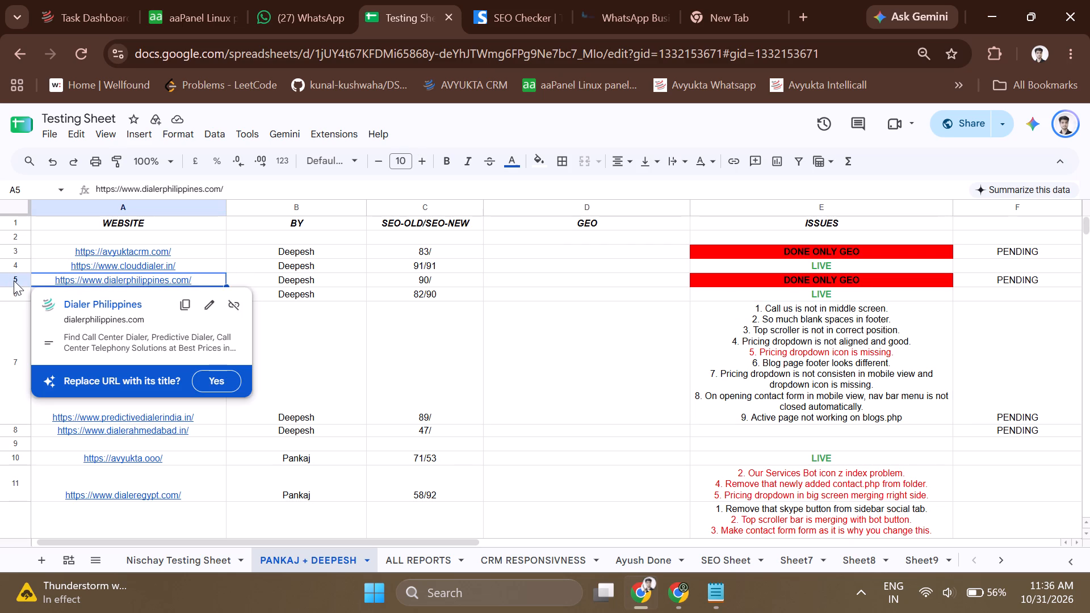
left_click(14, 280)
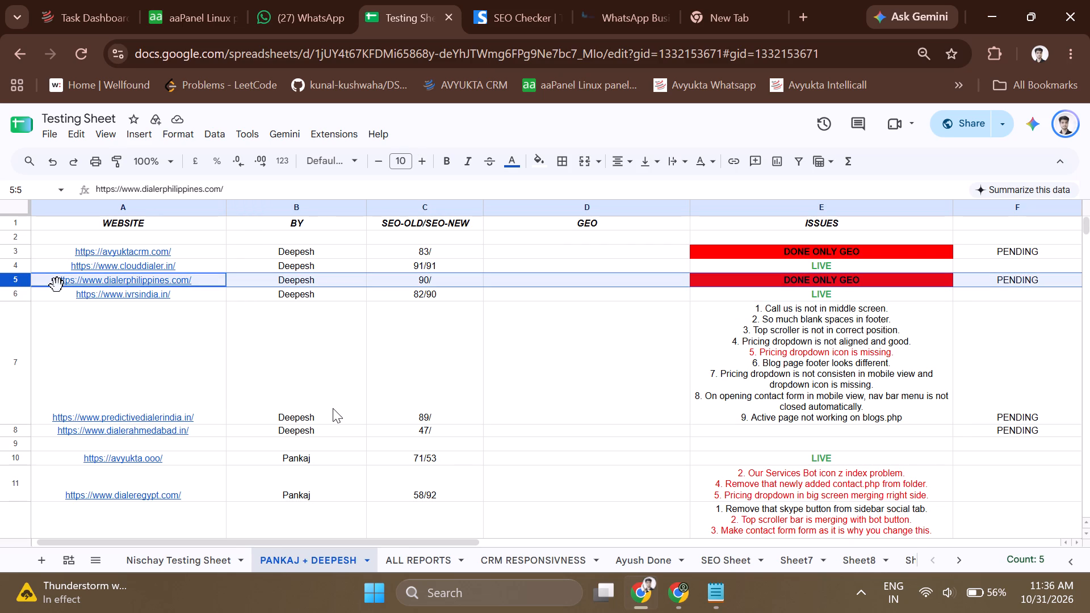
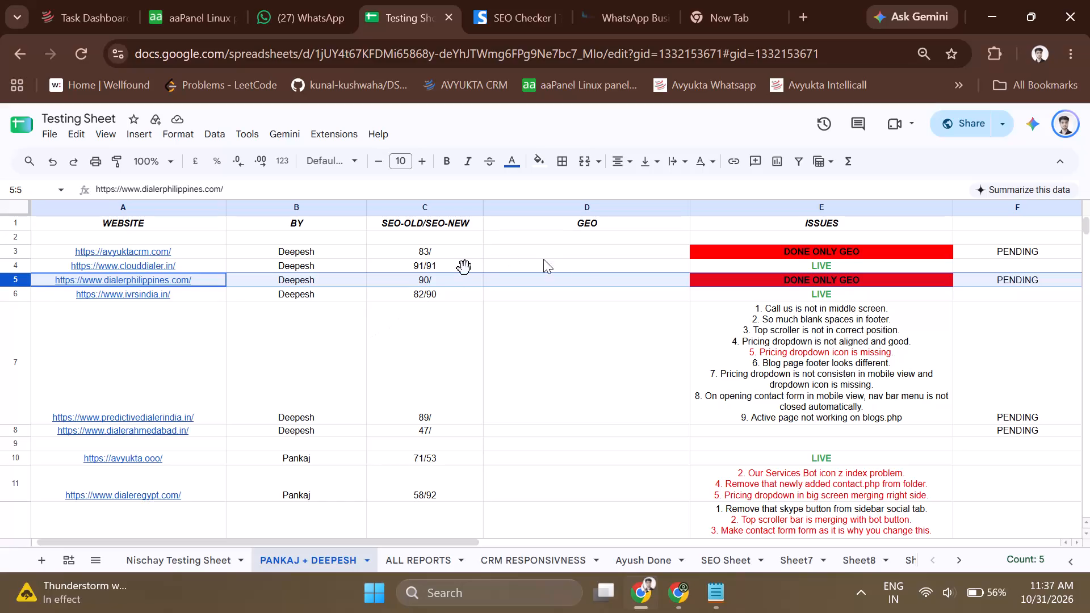
Examine the dialerphilippines.com and predictivedialerindia.in rows in the PANKAJ + DEEPESH sheet, including their listed issues.
triple_click(810, 277)
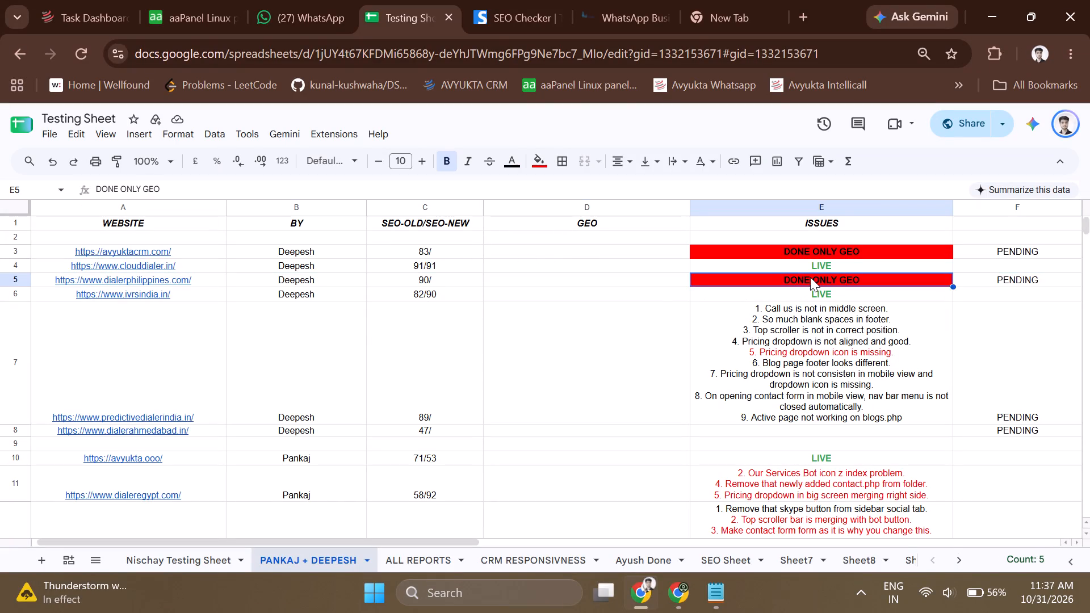
left_click(658, 287)
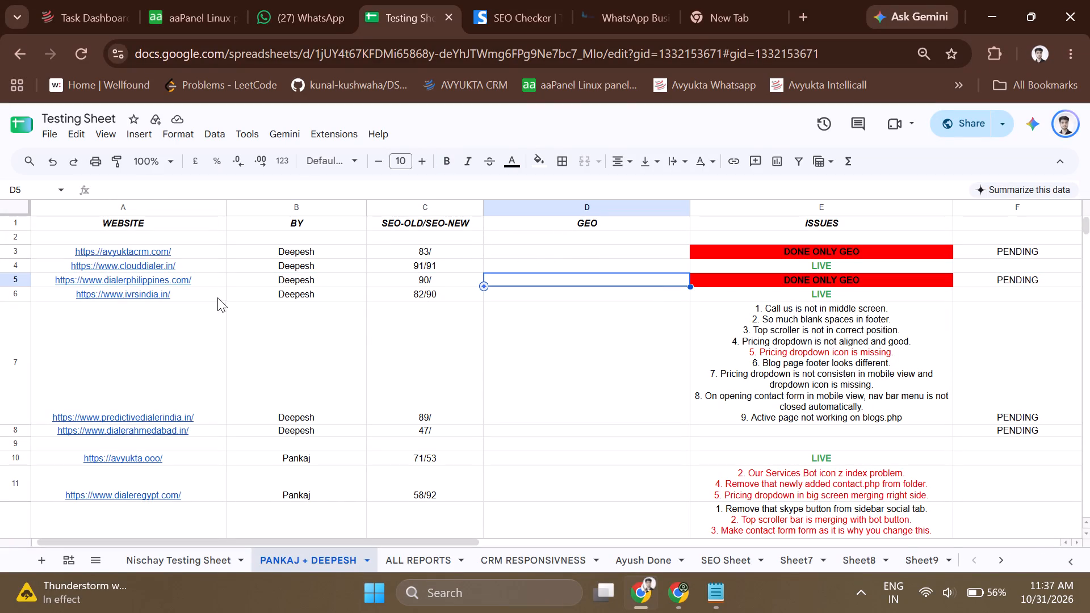
left_click(148, 278)
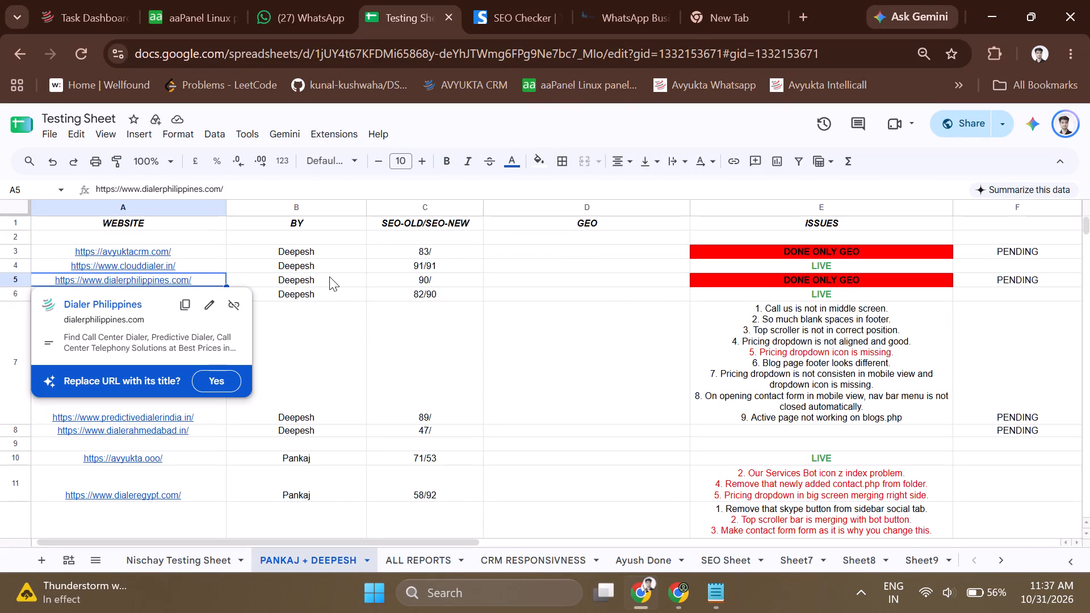
left_click(329, 276)
left_click(175, 282)
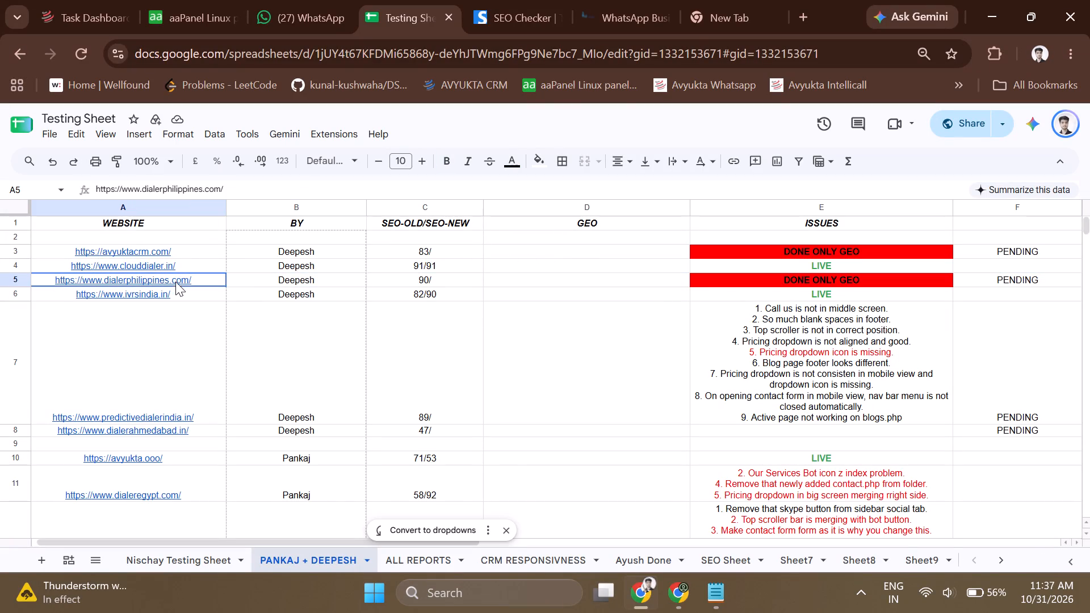
left_click(305, 325)
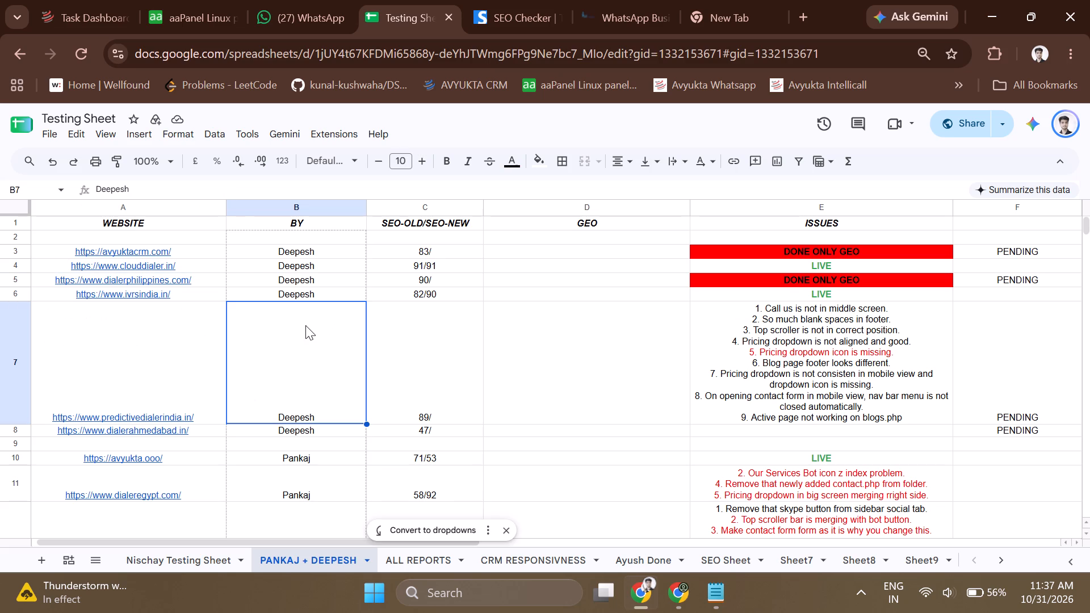
left_click(625, 318)
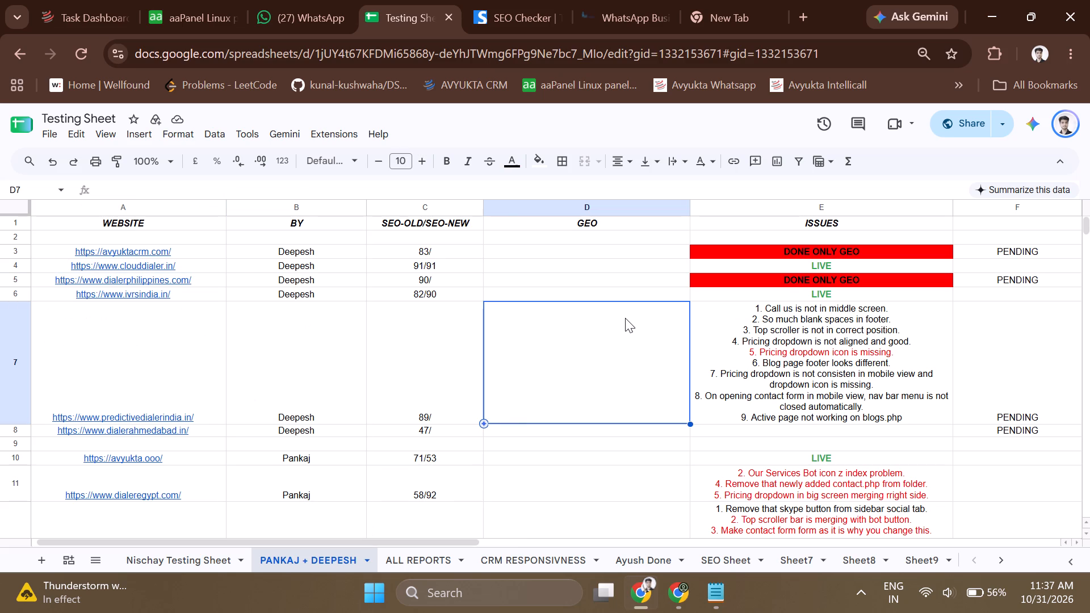
left_click(884, 306)
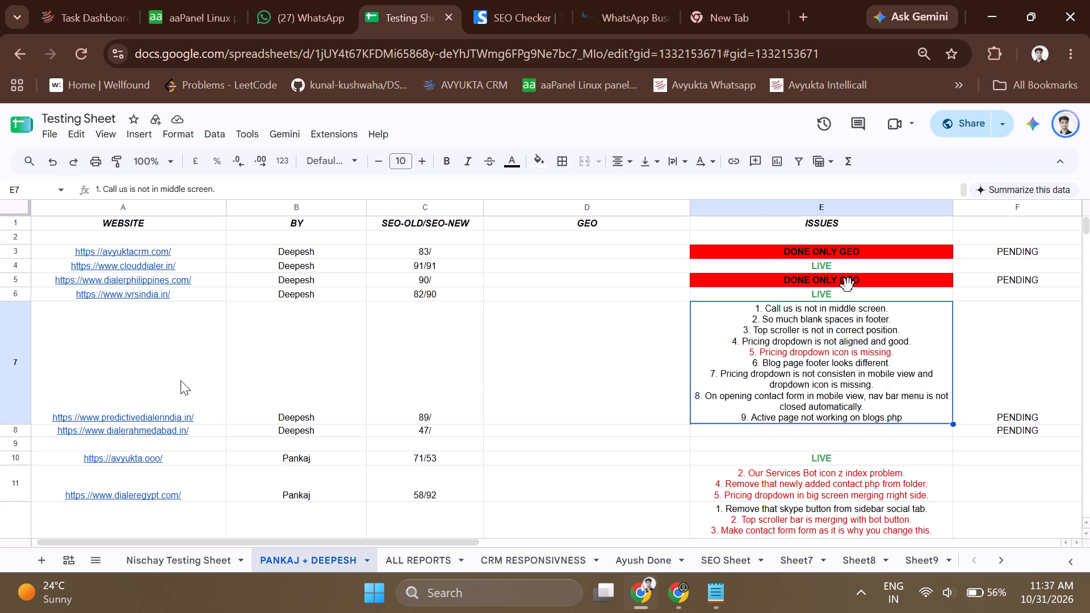
left_click(488, 352)
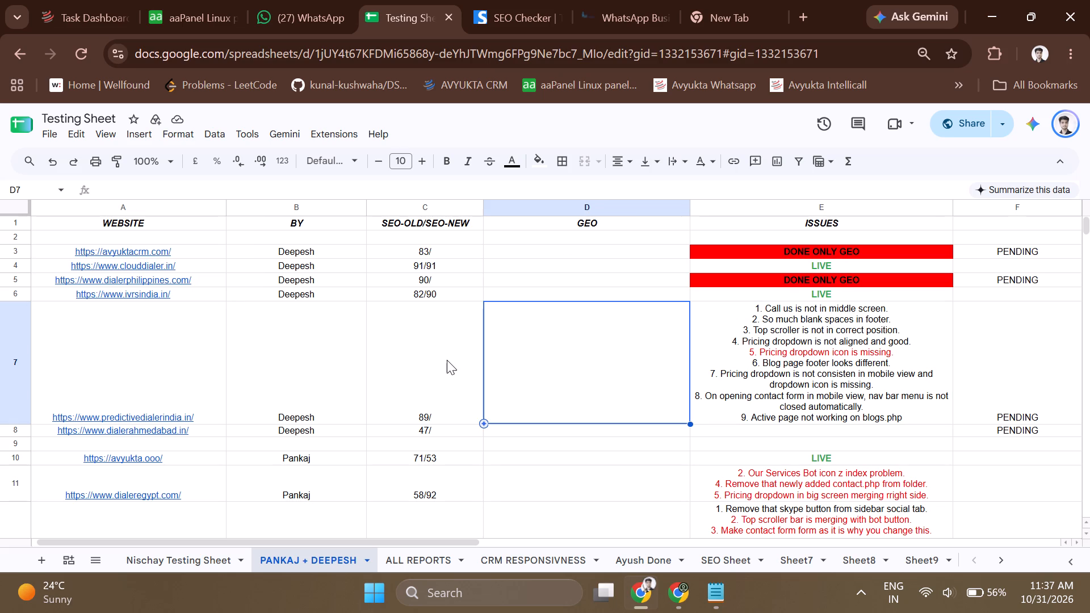
left_click(447, 360)
left_click(927, 338)
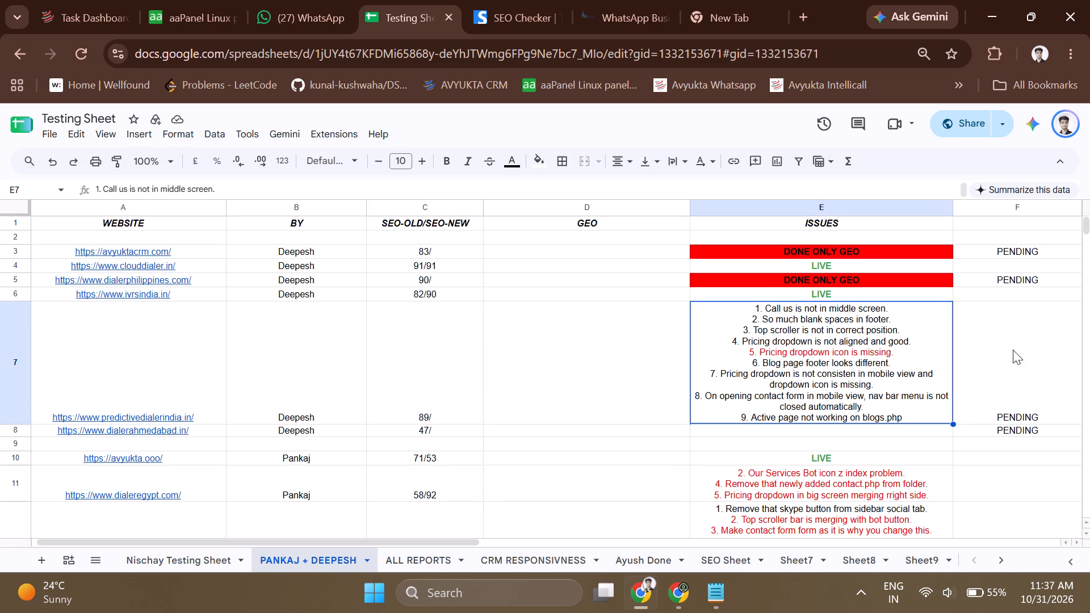
Set text wrapping to Wrap for the PENDING status cell in the predictivedialerindia.in row.
left_click(1053, 364)
double_click(1053, 364)
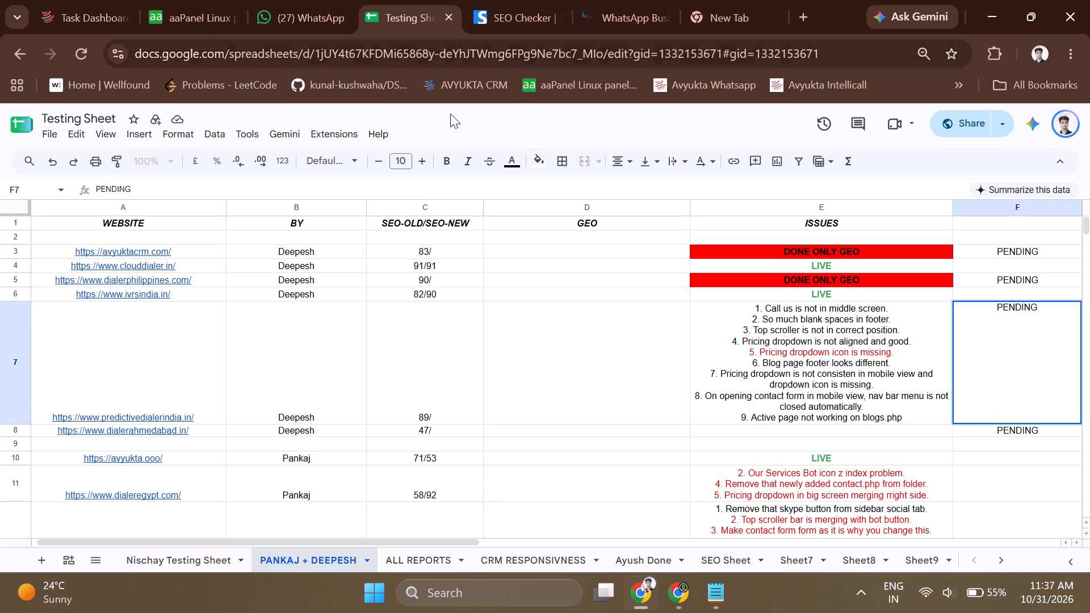
triple_click(1008, 308)
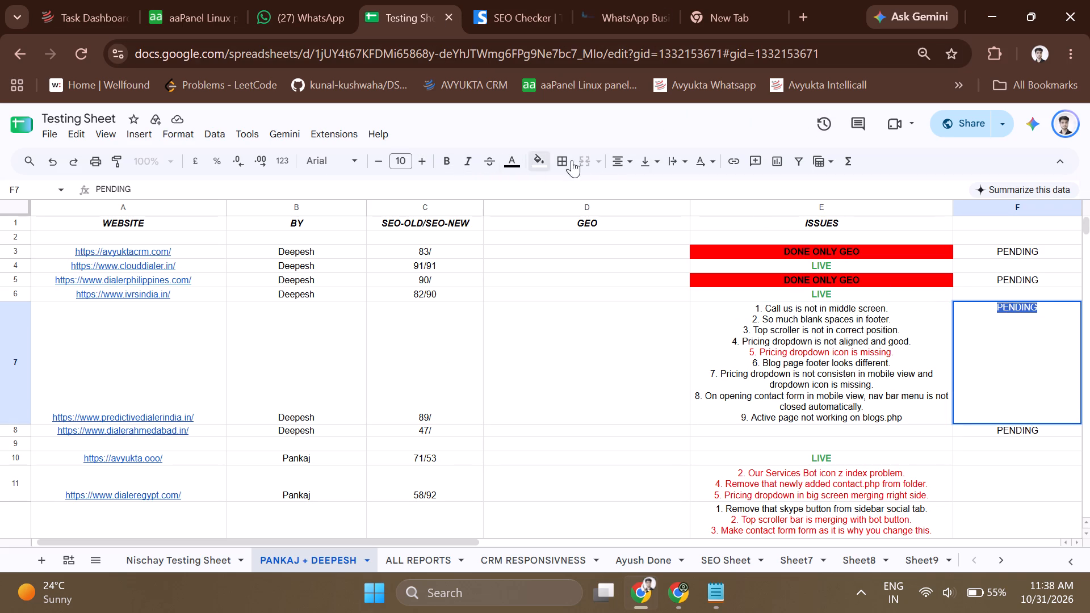
left_click(669, 158)
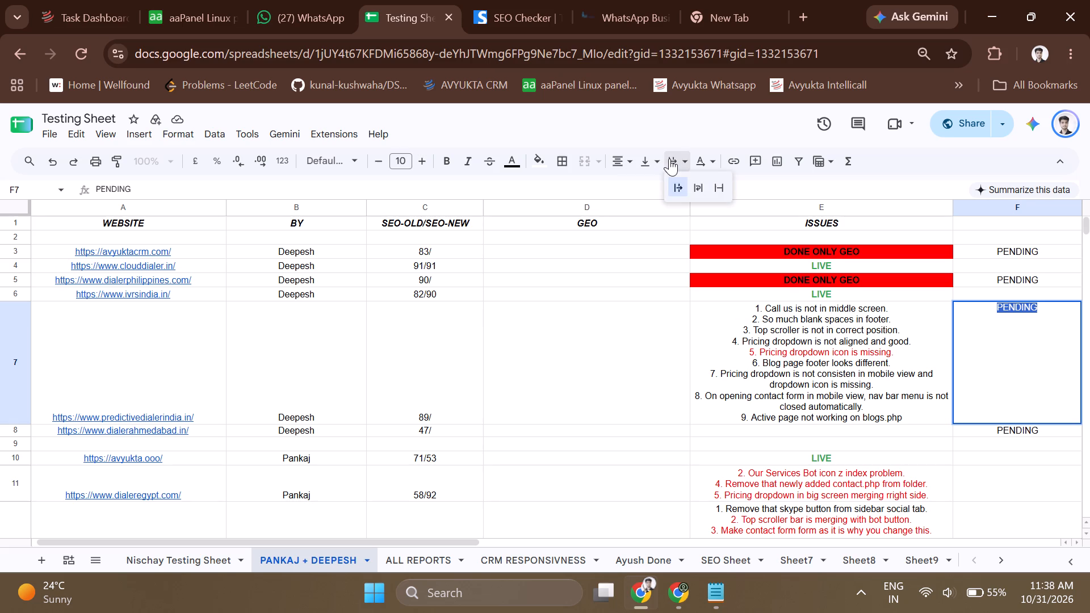
left_click(703, 192)
left_click(679, 162)
left_click(679, 196)
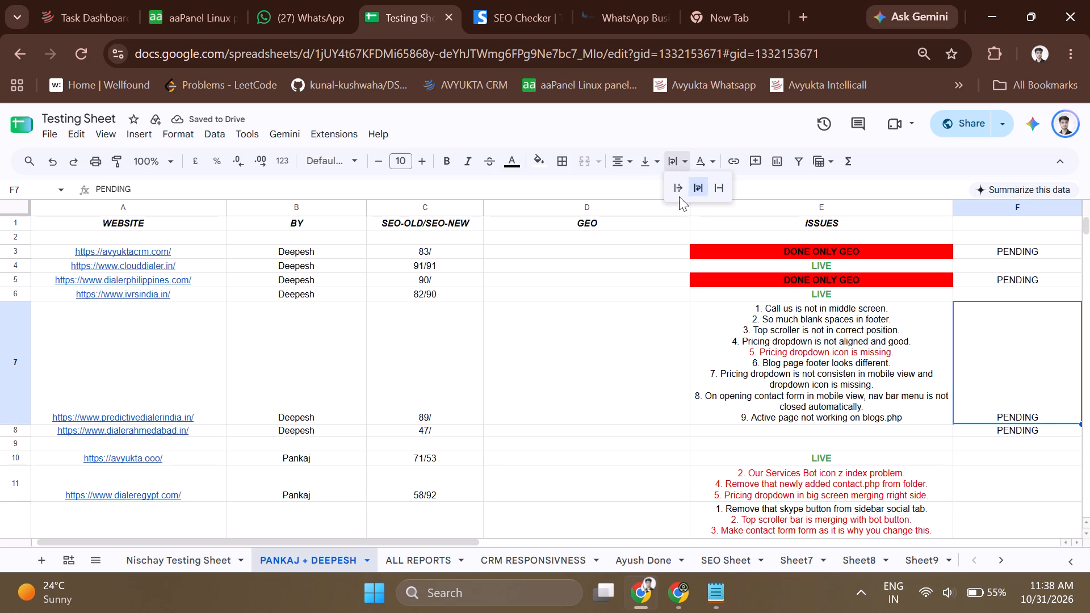
left_click(619, 155)
left_click(580, 187)
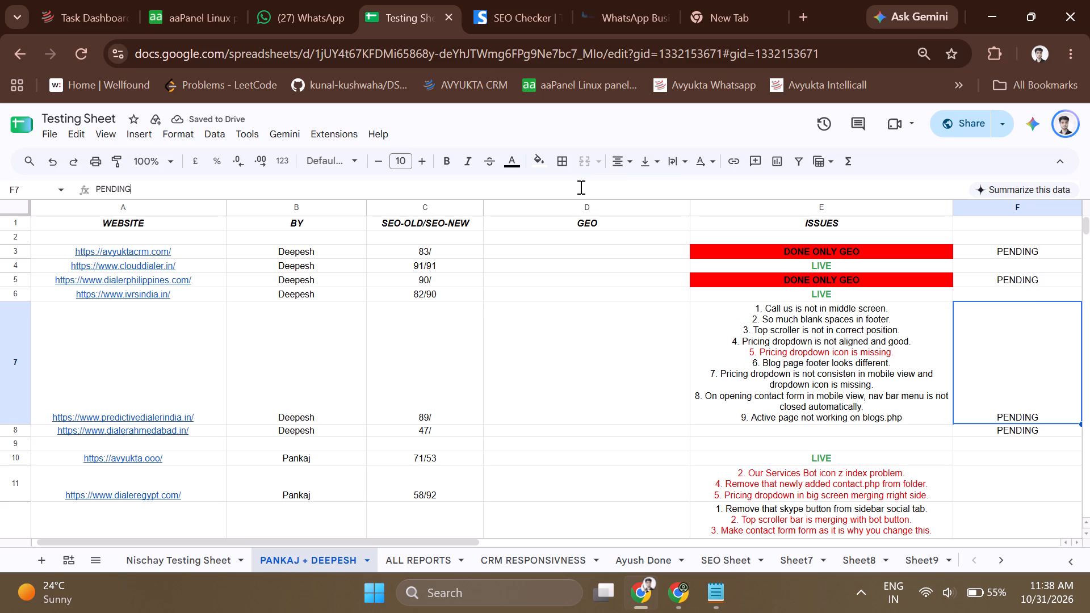
left_click(660, 187)
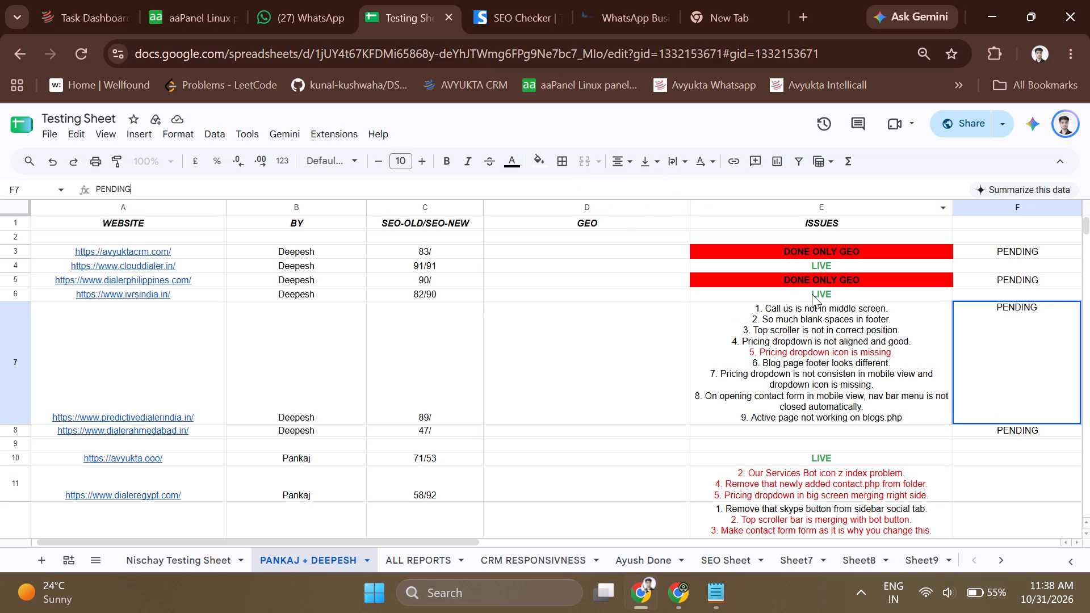
left_click(863, 344)
Review the predictivedialerindia.in row's website, SEO score, issues and status, and recheck the dialerphilippines.com row.
left_click(596, 359)
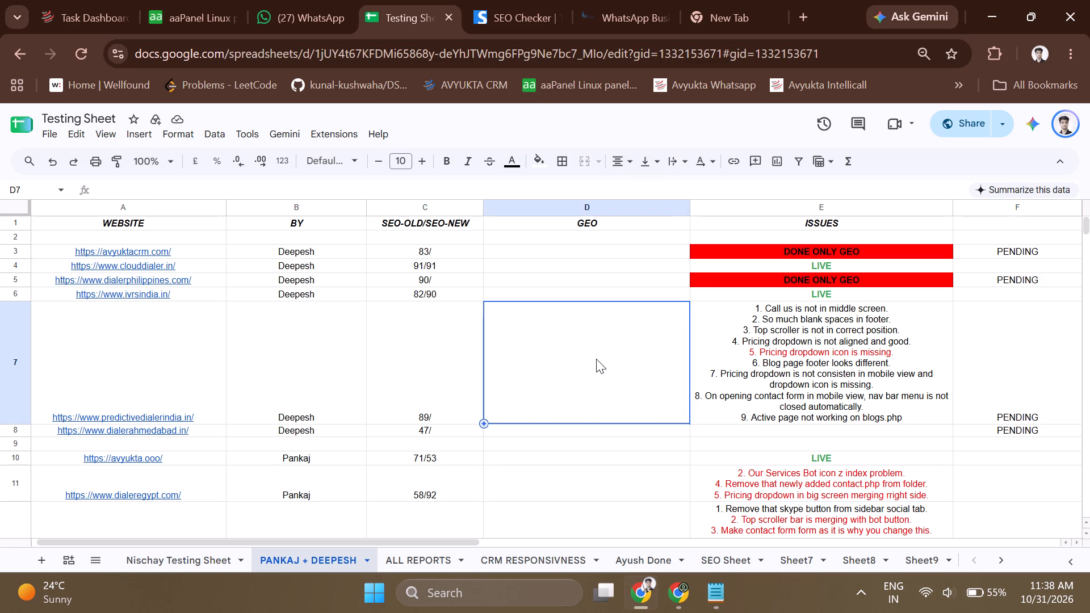
left_click(165, 391)
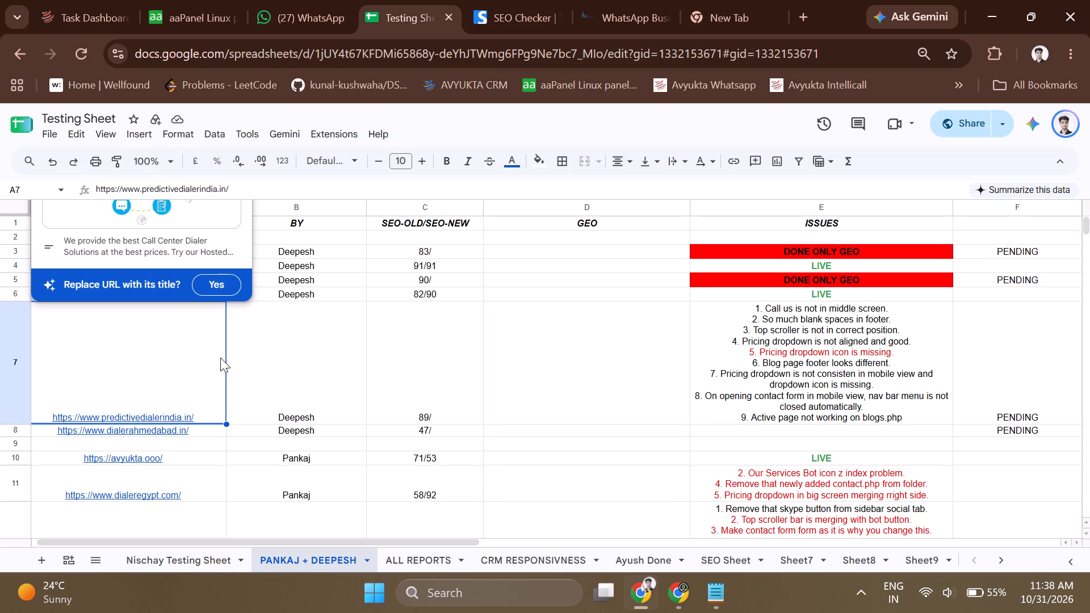
left_click(322, 377)
left_click(149, 353)
left_click(394, 349)
scroll(394, 349, "up", 1)
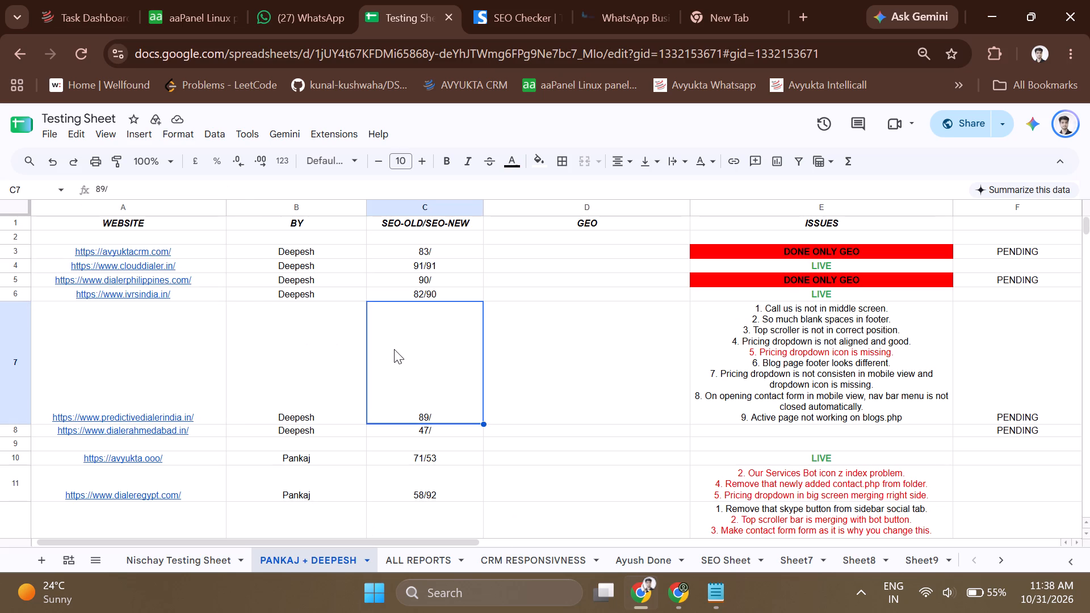
left_click(561, 351)
left_click(437, 342)
left_click(289, 372)
left_click(797, 371)
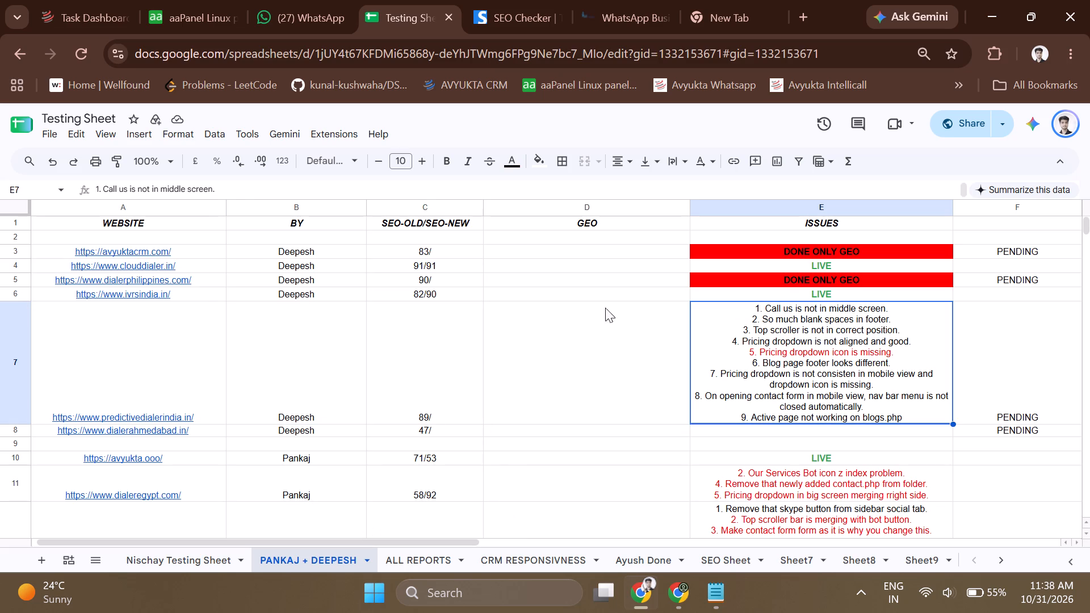
left_click(543, 338)
left_click(100, 349)
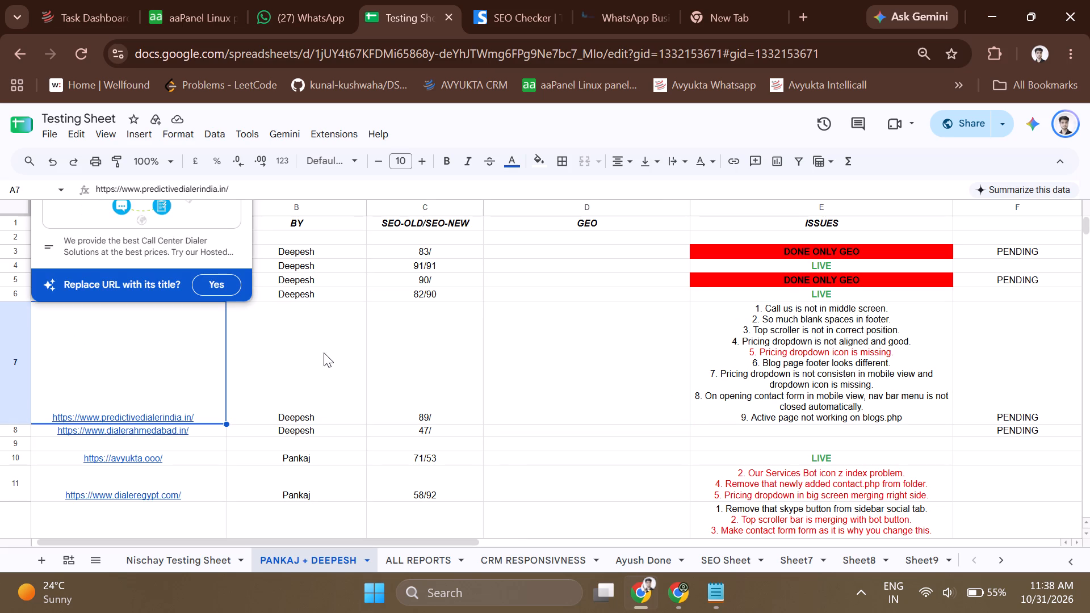
left_click(339, 358)
left_click(195, 352)
left_click(602, 396)
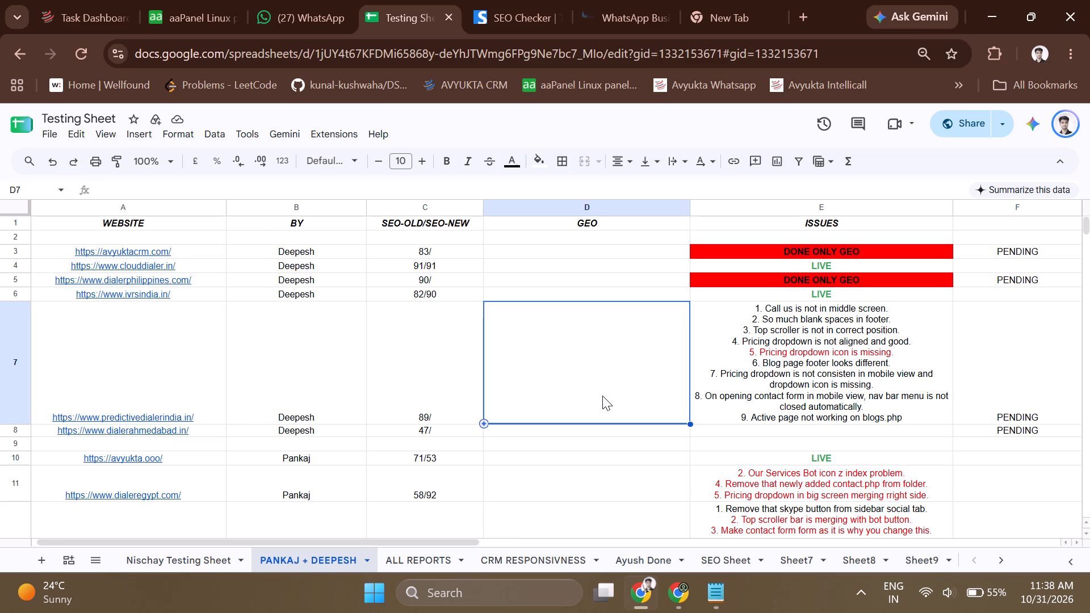
left_click(1068, 380)
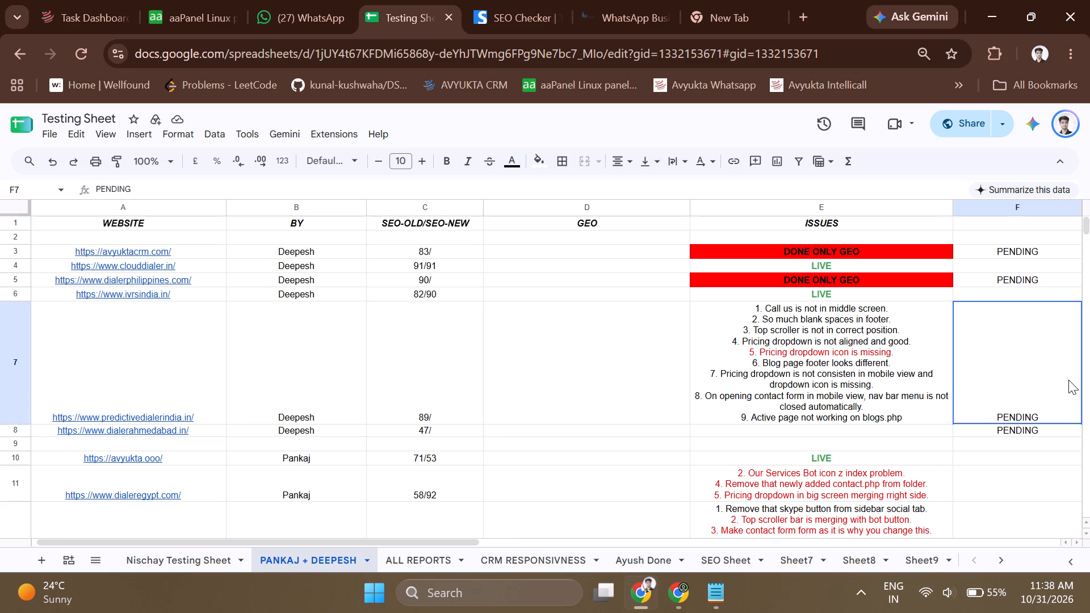
left_click(176, 387)
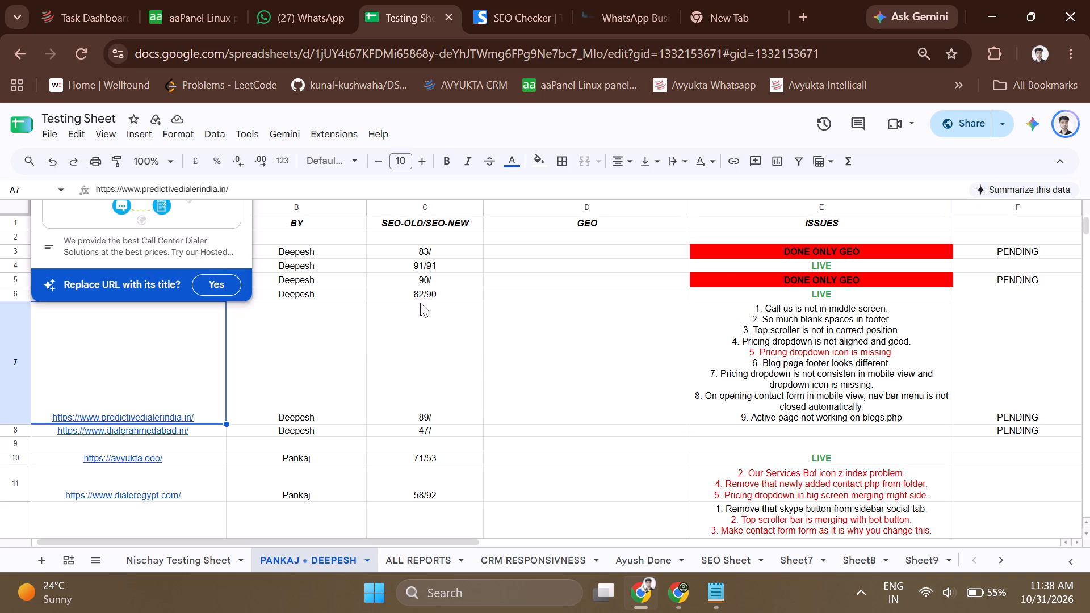
left_click(347, 336)
left_click(255, 276)
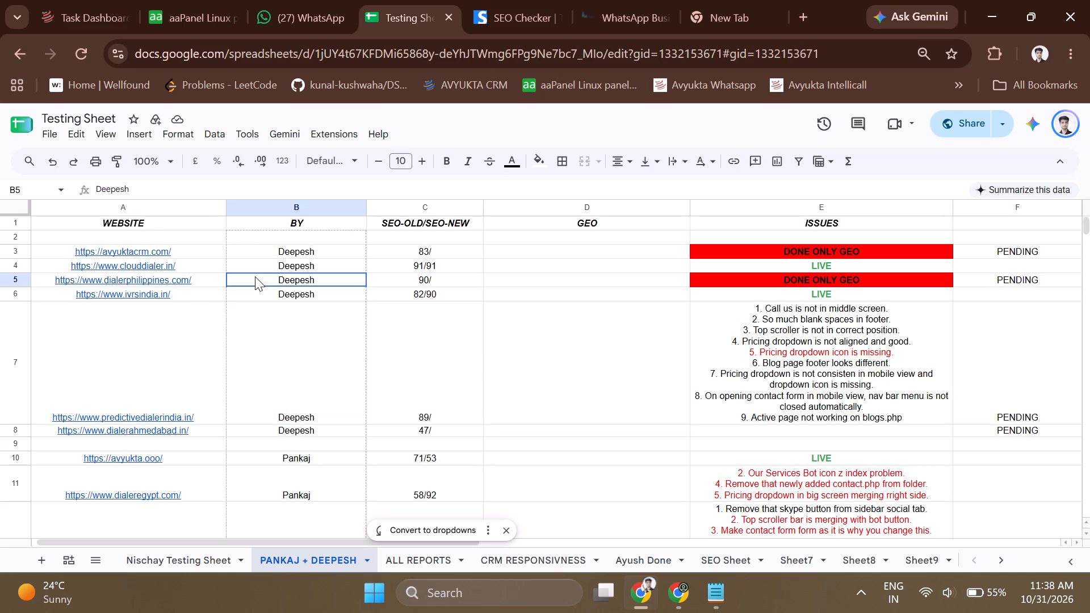
left_click(196, 288)
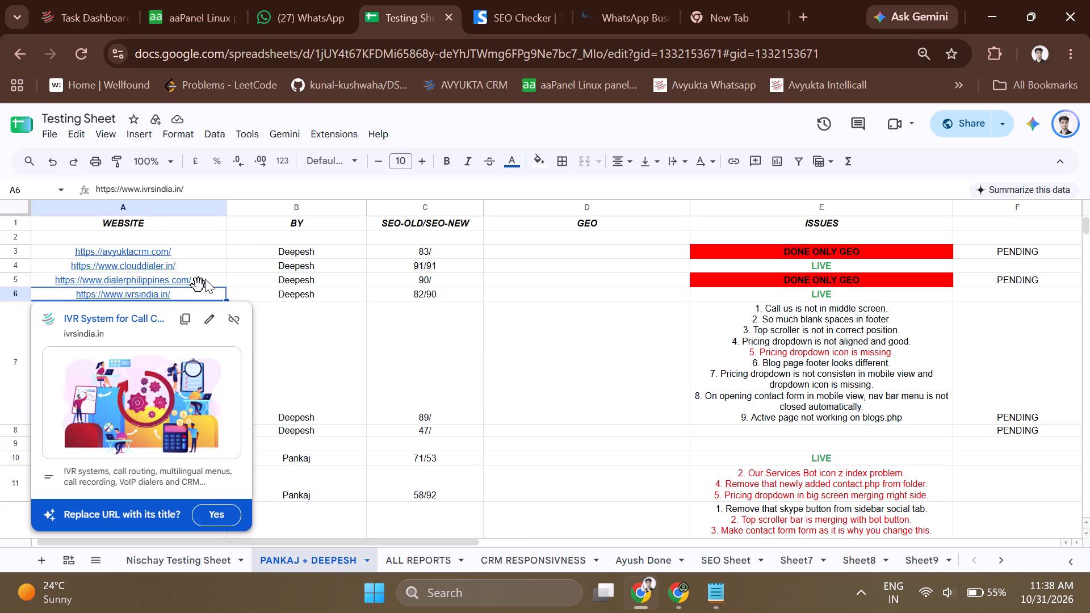
left_click(205, 279)
left_click(438, 279)
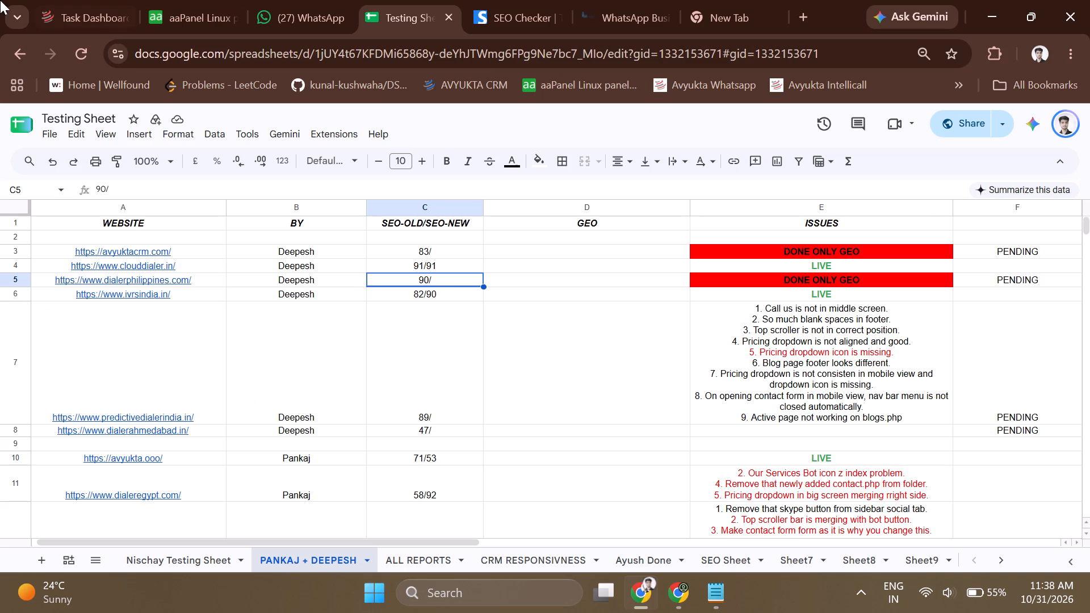
Switch to the Avyukta CRM task dashboard and check the running Astro app task's update details without submitting a percentage.
left_click(71, 0)
left_click(932, 133)
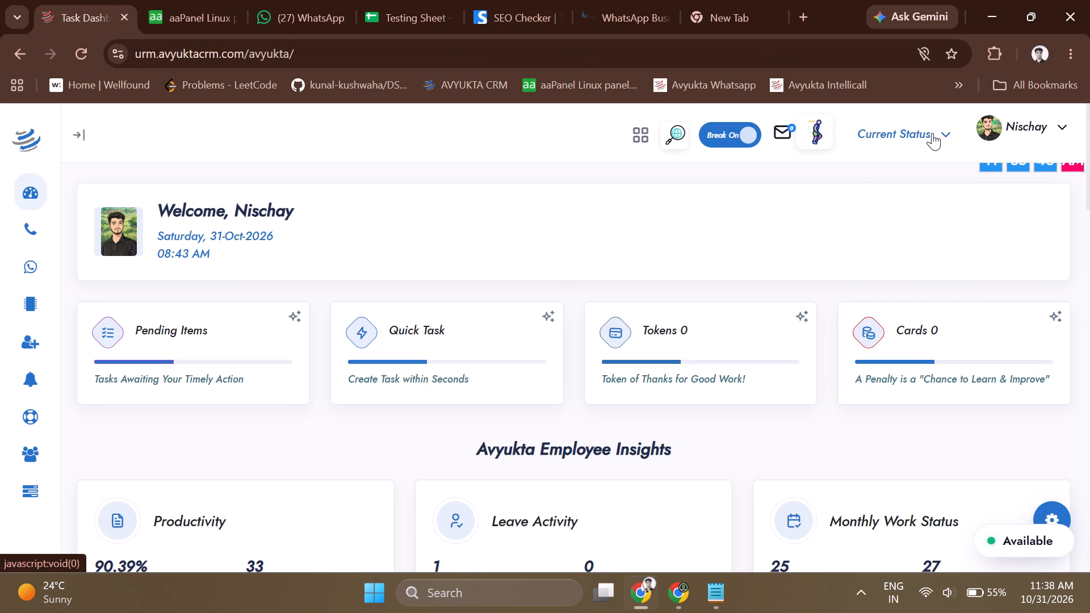
left_click(917, 184)
scroll(549, 388, "down", 1)
left_click(601, 524)
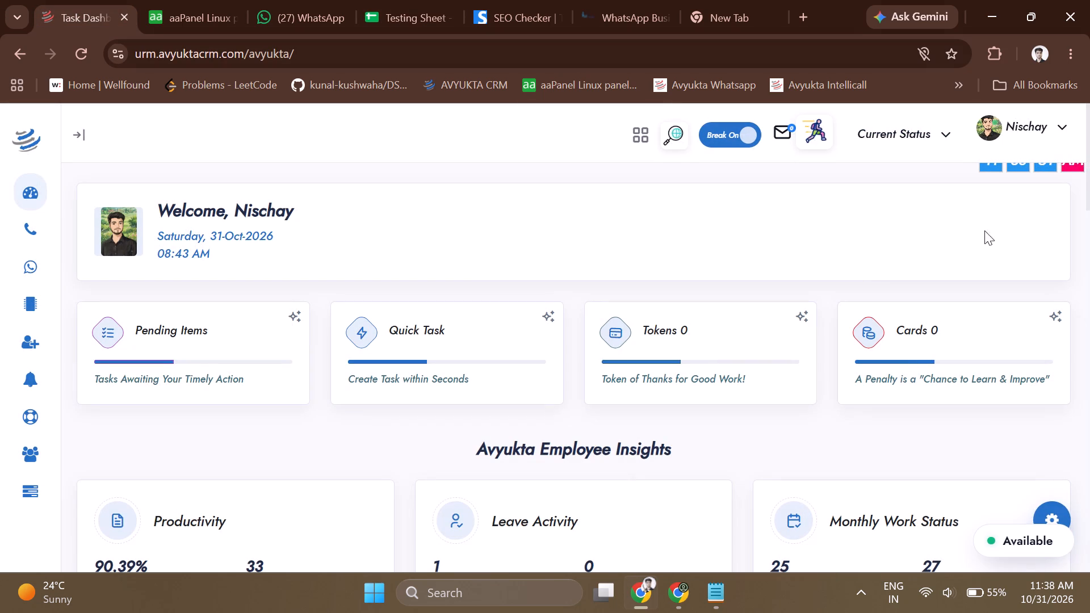
left_click(941, 134)
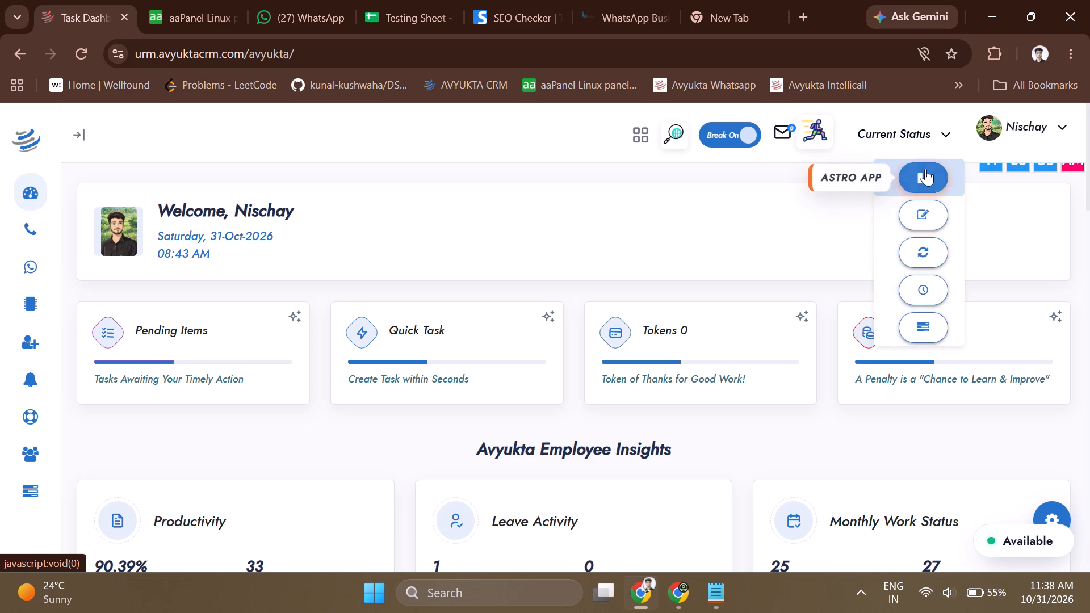
left_click(925, 169)
scroll(564, 442, "down", 1)
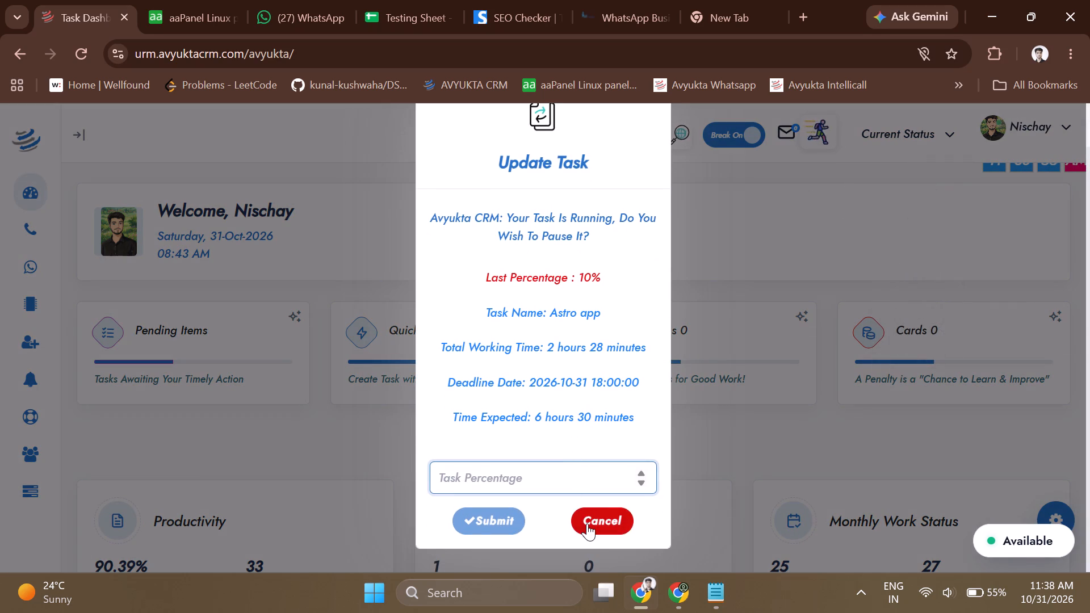
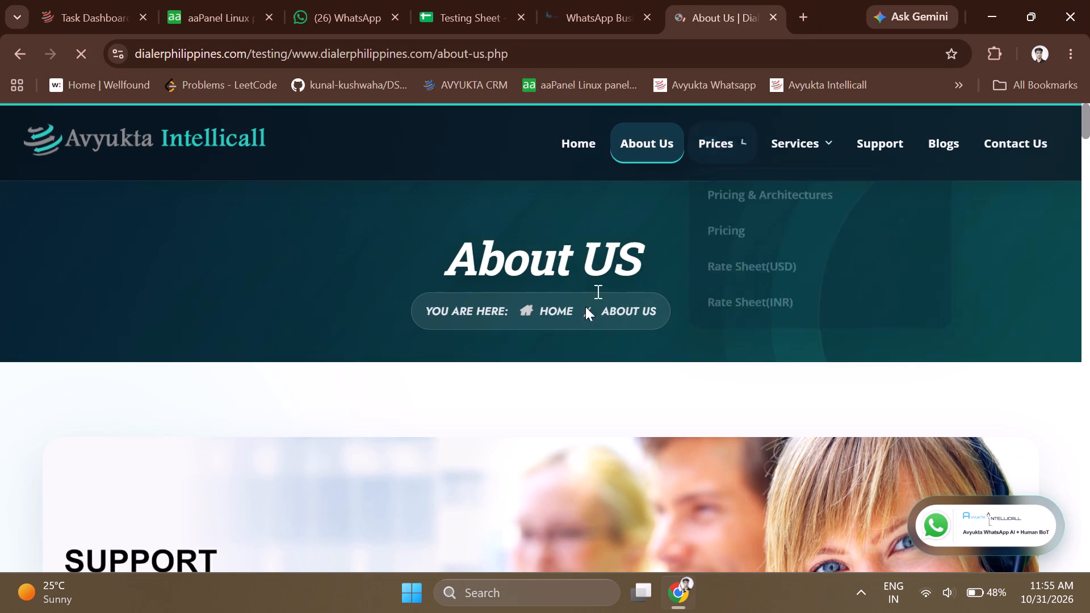
left_click(30, 54)
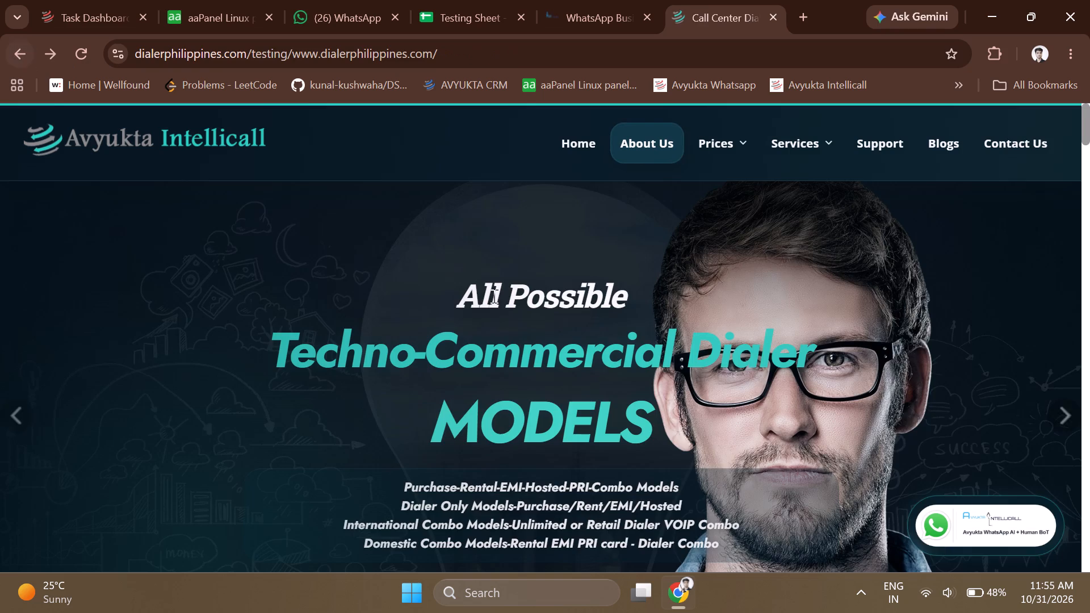
scroll(498, 312, "right", 2)
key("ctrl+shift+r")
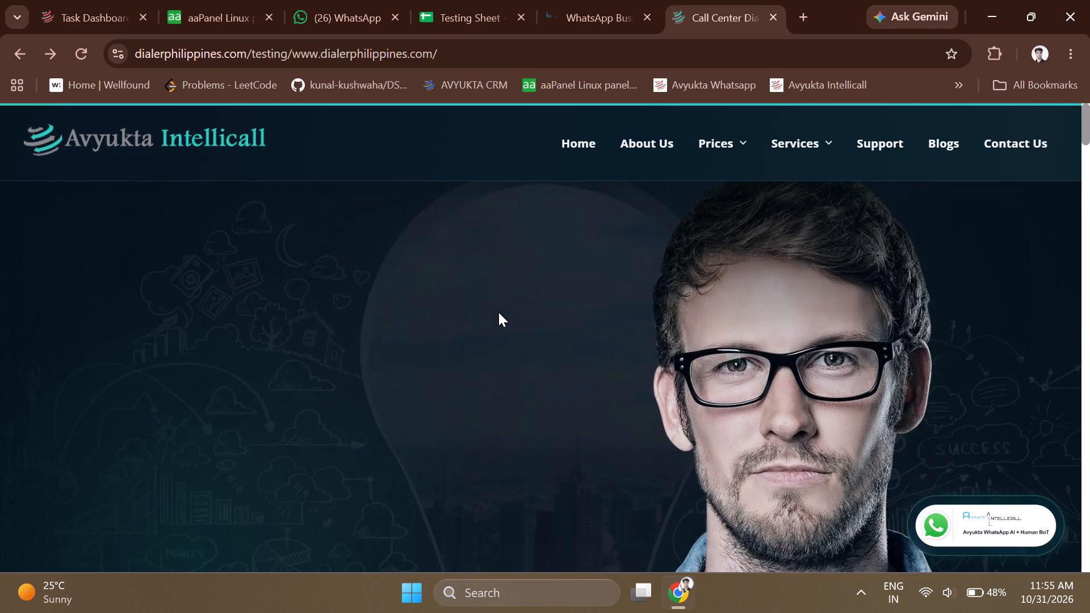
scroll(498, 312, "down", 6)
scroll(498, 312, "right", 2)
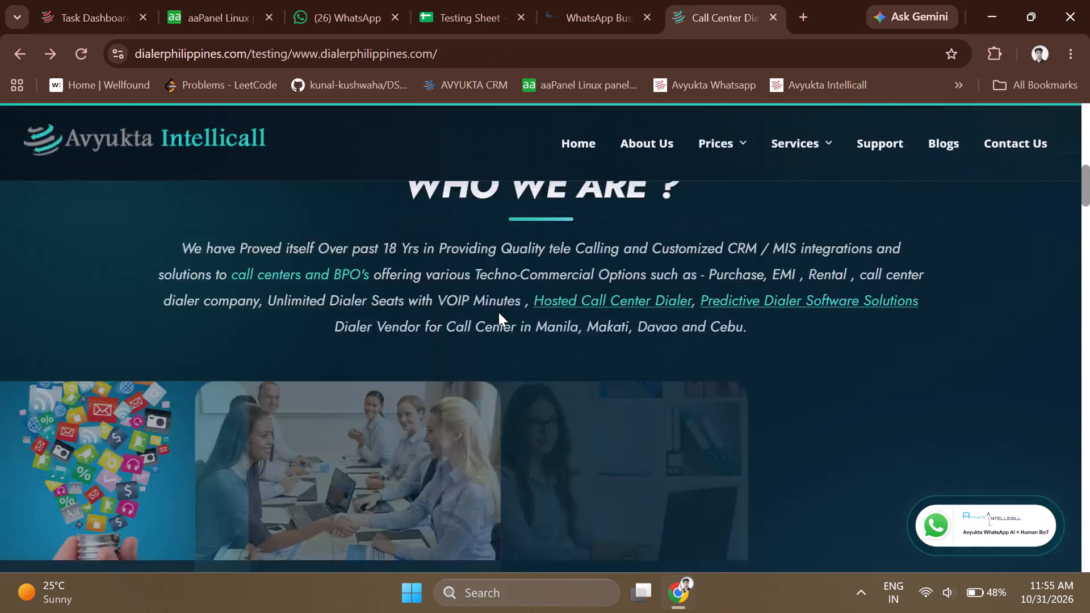
scroll(498, 312, "right", 1)
scroll(498, 312, "down", 5)
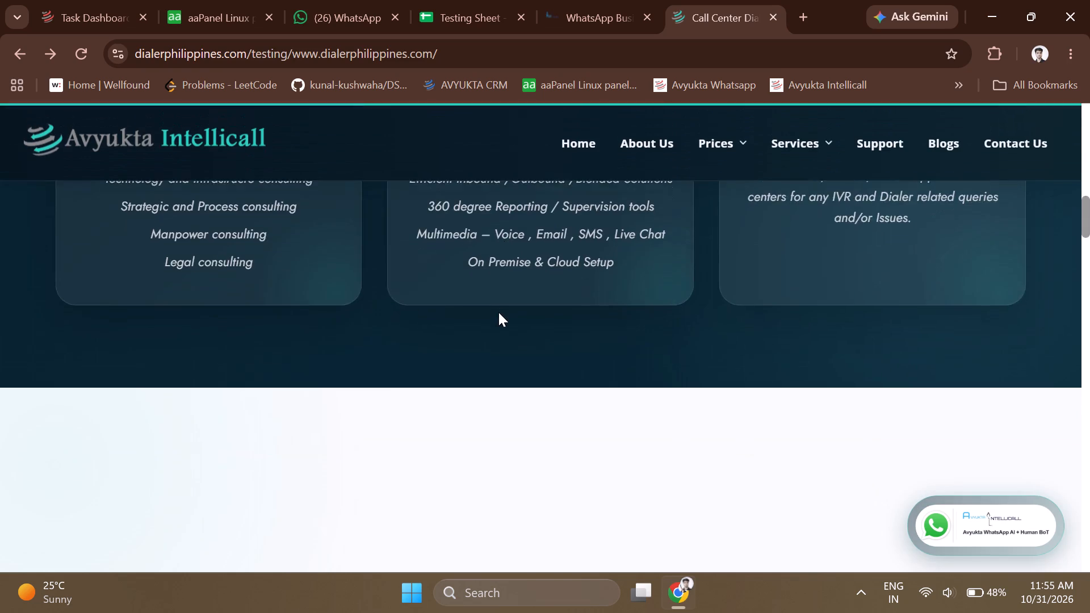
scroll(498, 312, "down", 8)
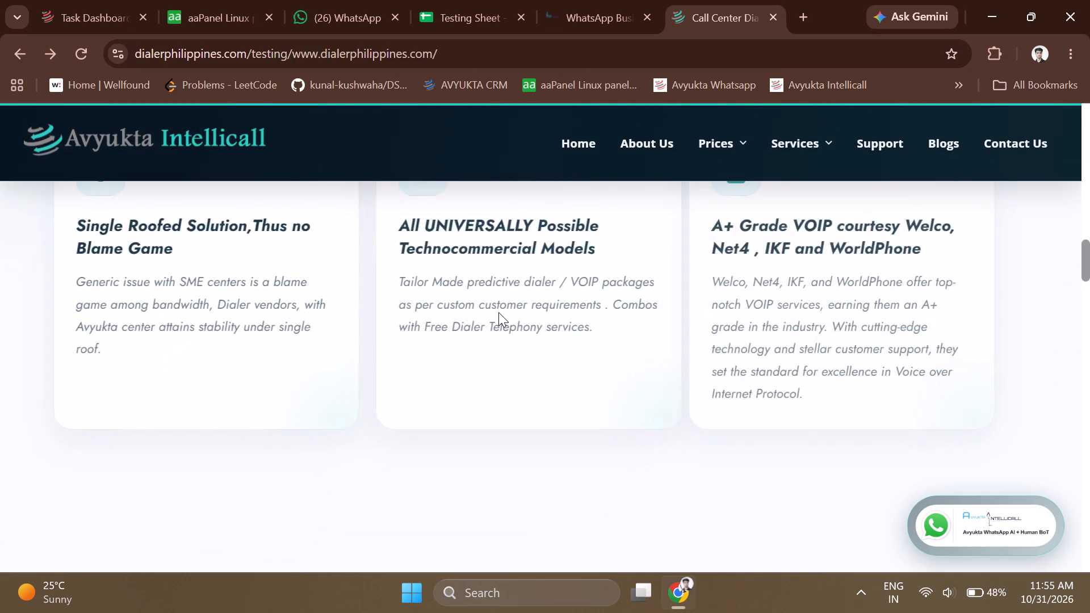
scroll(498, 312, "down", 8)
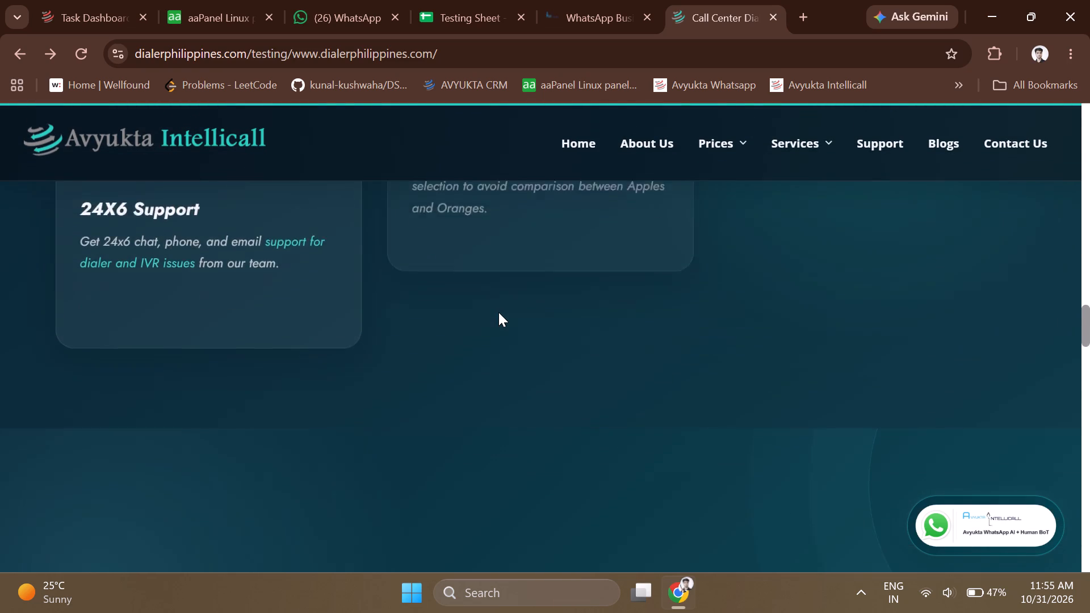
scroll(498, 312, "down", 6)
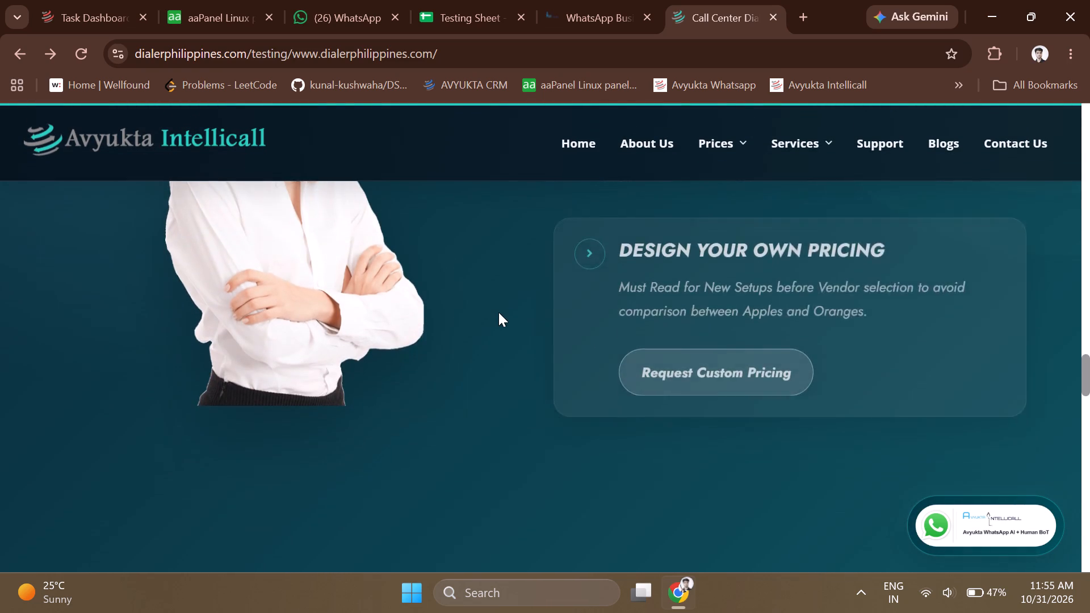
scroll(498, 312, "down", 6)
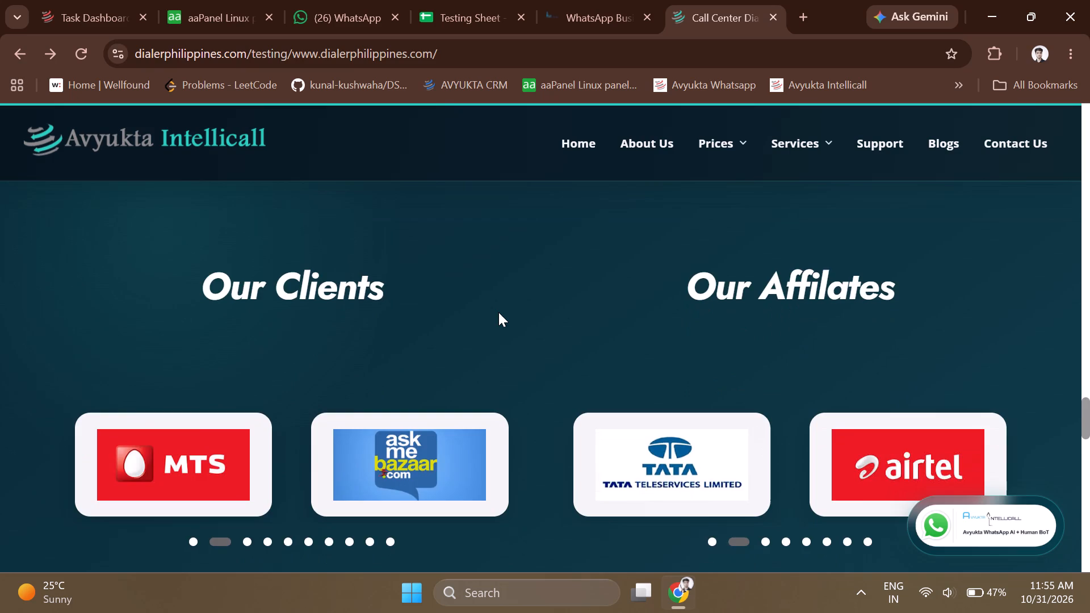
scroll(498, 312, "down", 7)
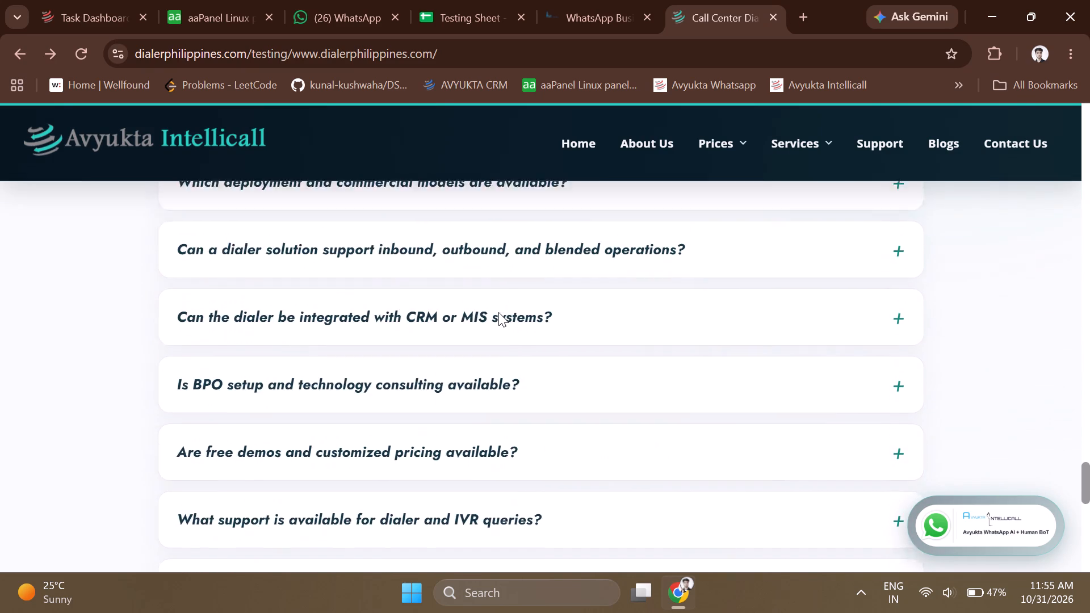
scroll(498, 312, "down", 3)
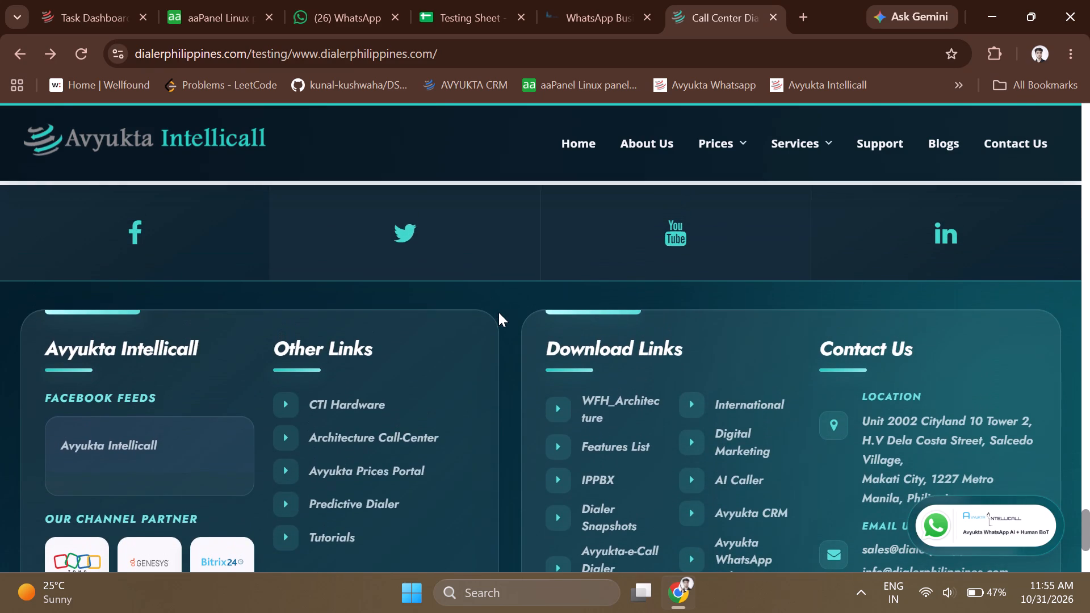
scroll(607, 386, "down", 1)
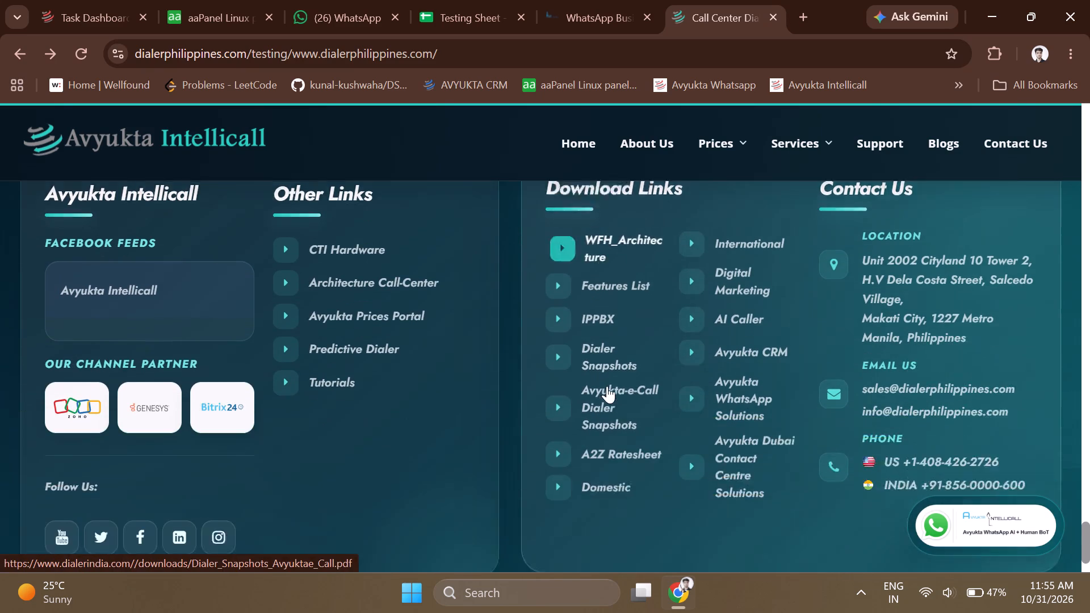
scroll(607, 386, "down", 2)
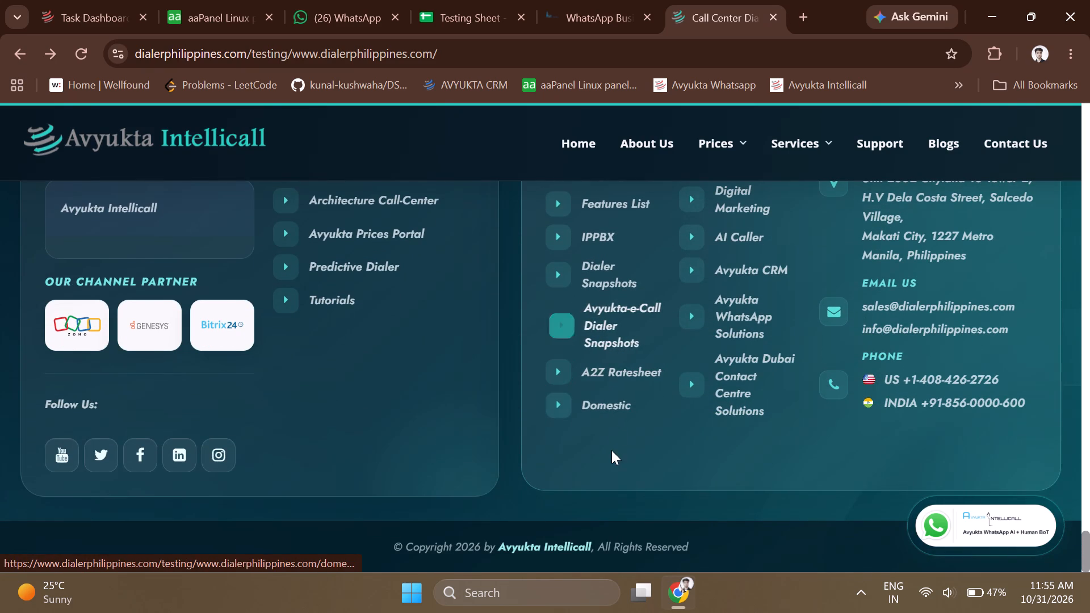
scroll(608, 457, "down", 2)
scroll(608, 457, "up", 7)
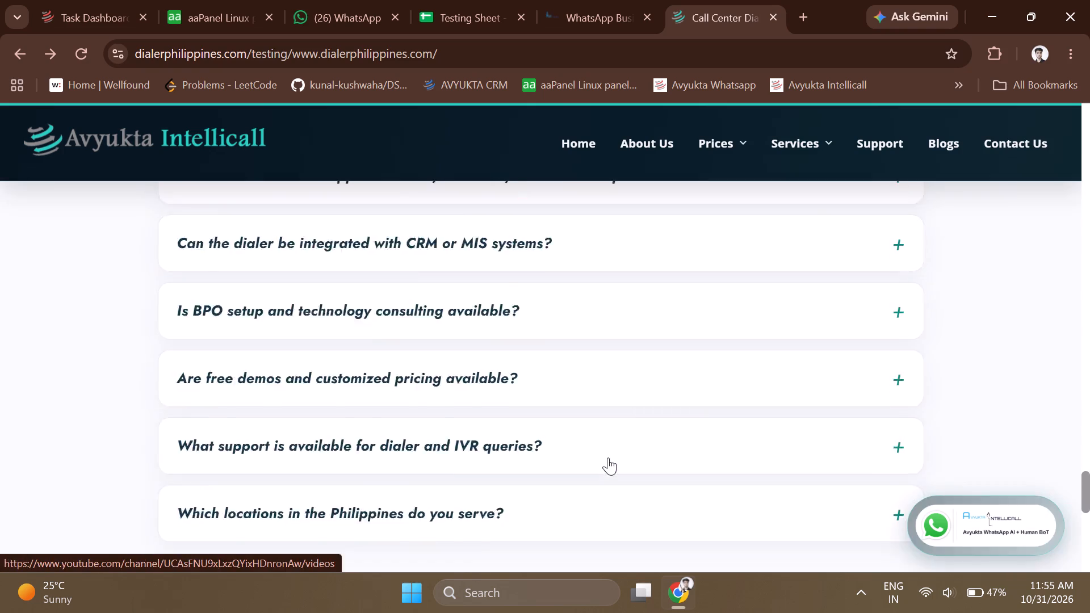
scroll(608, 457, "up", 7)
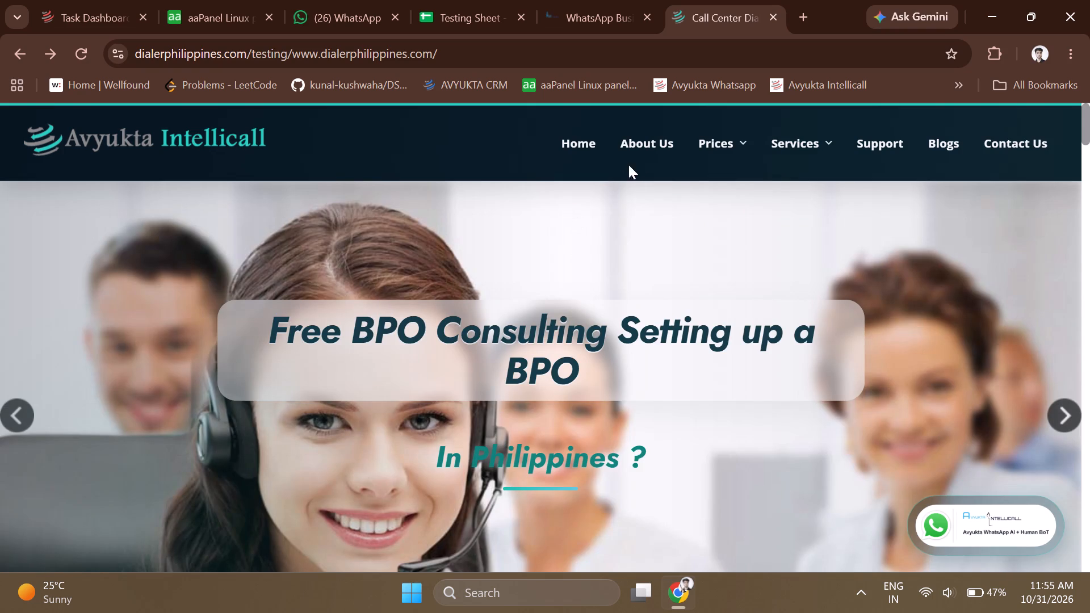
Open the test site's About Us page and examine all its sections down to the footer.
left_click(653, 144)
scroll(559, 329, "down", 3)
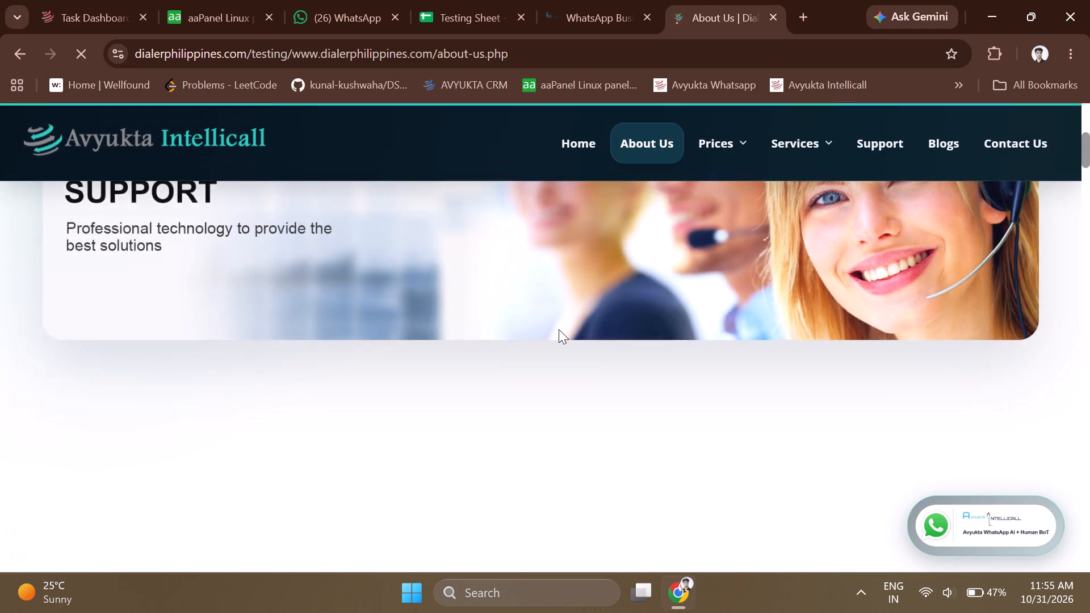
scroll(559, 329, "down", 4)
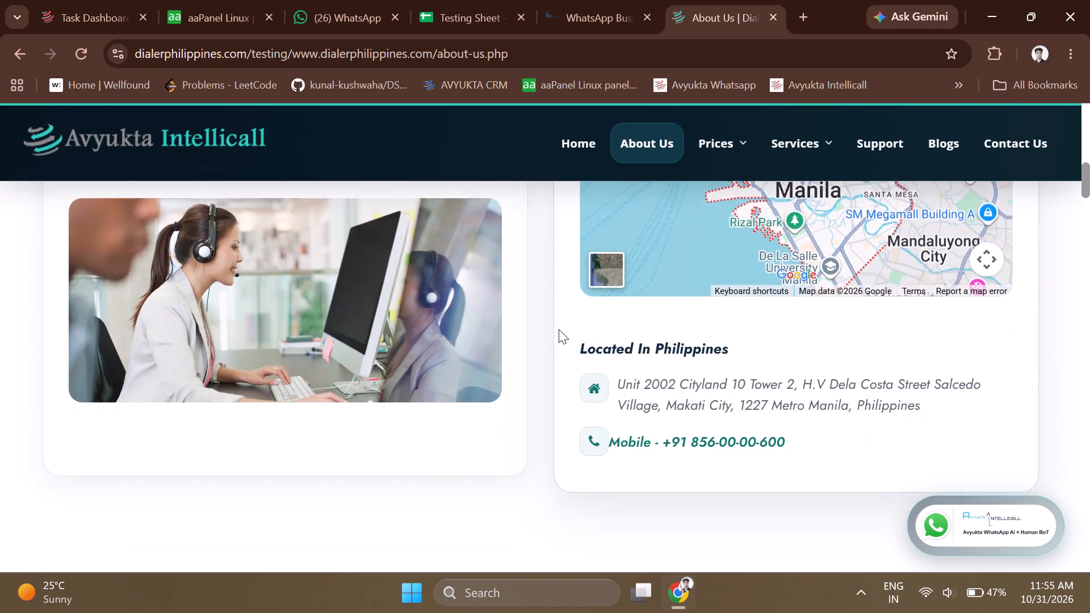
scroll(559, 329, "down", 8)
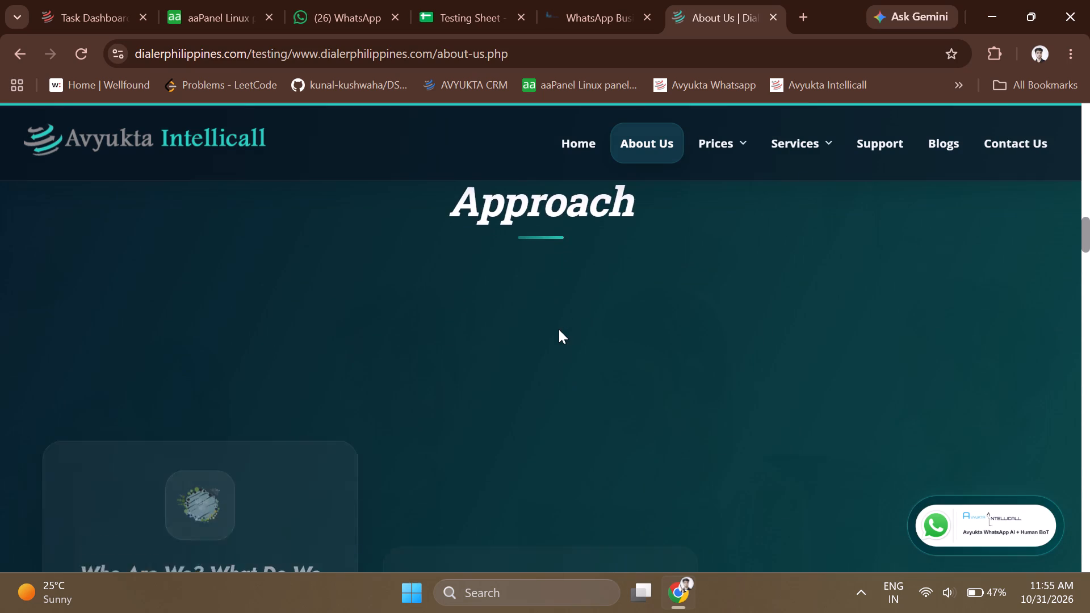
scroll(559, 329, "down", 6)
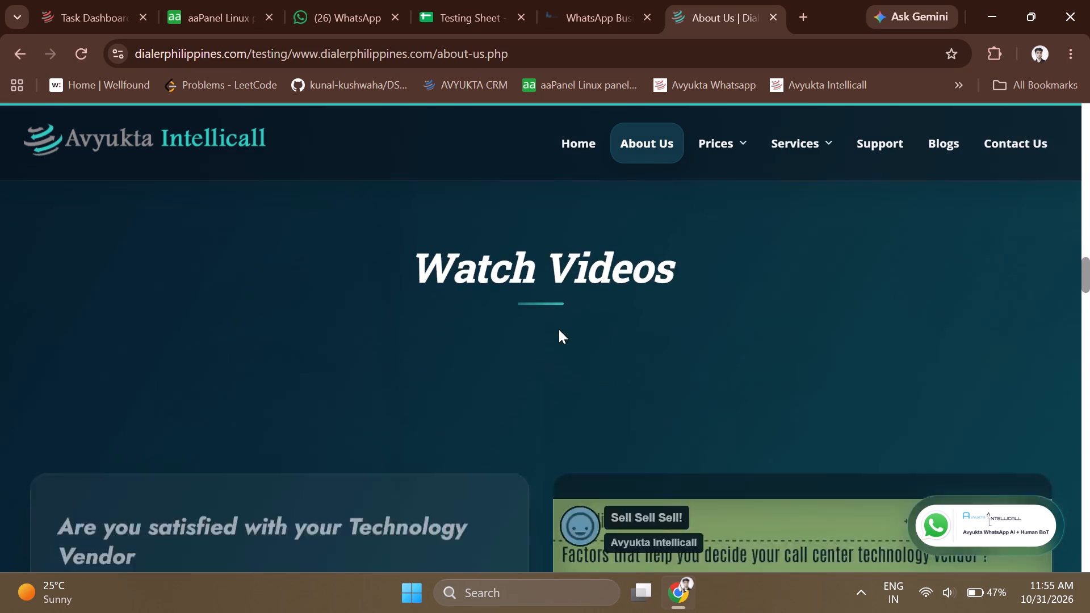
scroll(559, 329, "down", 7)
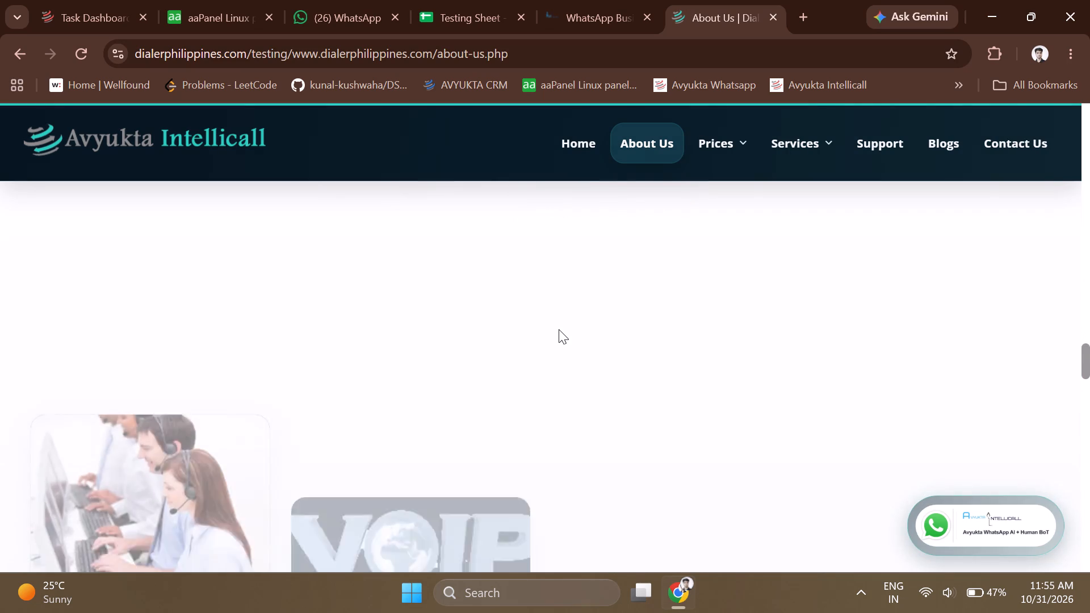
scroll(559, 329, "down", 3)
scroll(559, 329, "up", 1)
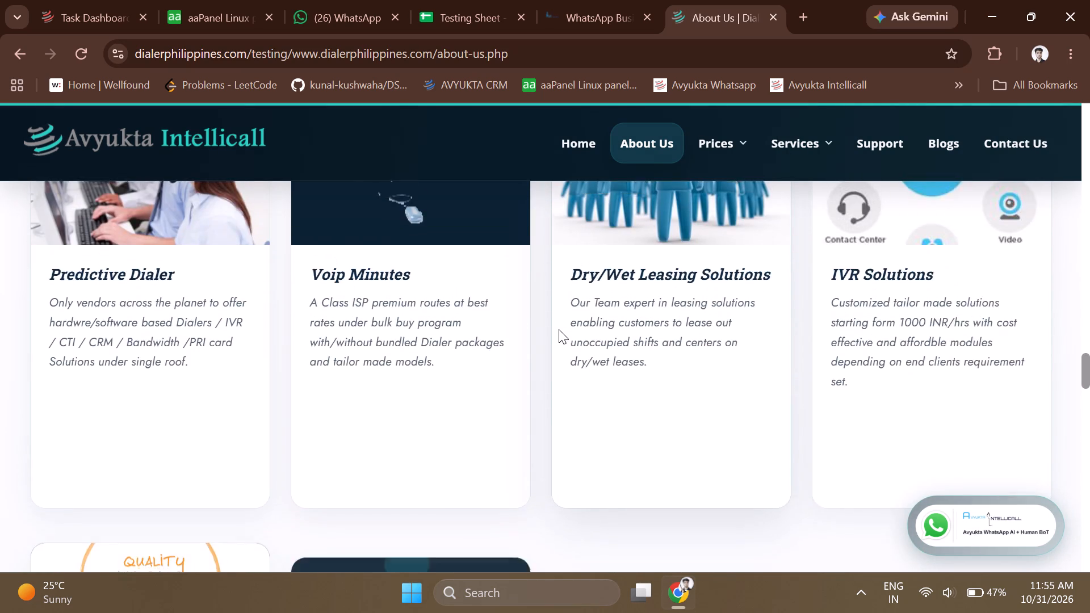
scroll(559, 329, "up", 1)
scroll(559, 329, "down", 6)
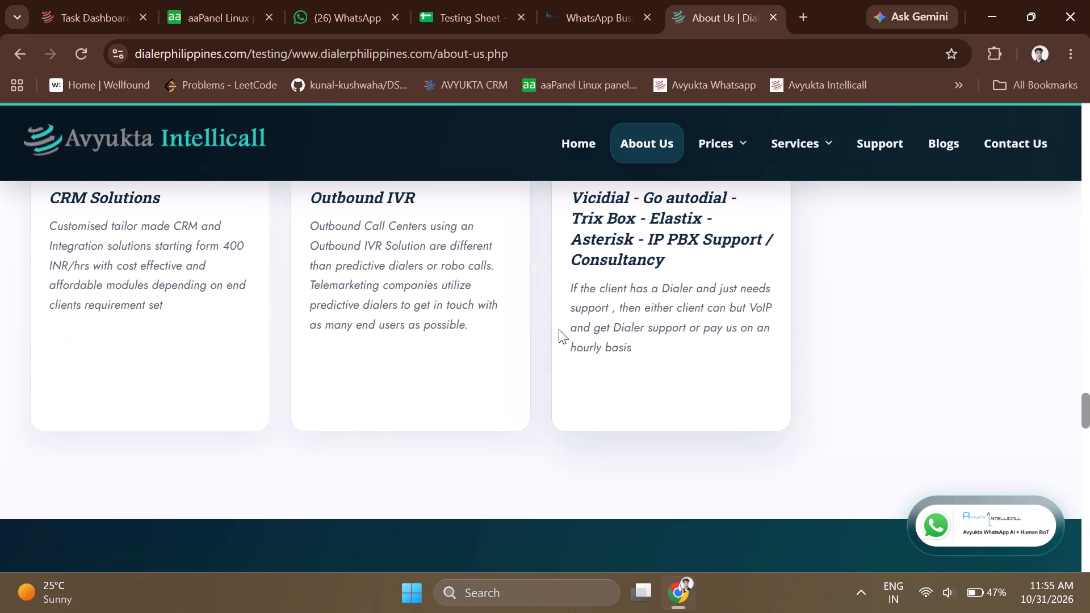
scroll(559, 329, "up", 6)
scroll(559, 329, "down", 1)
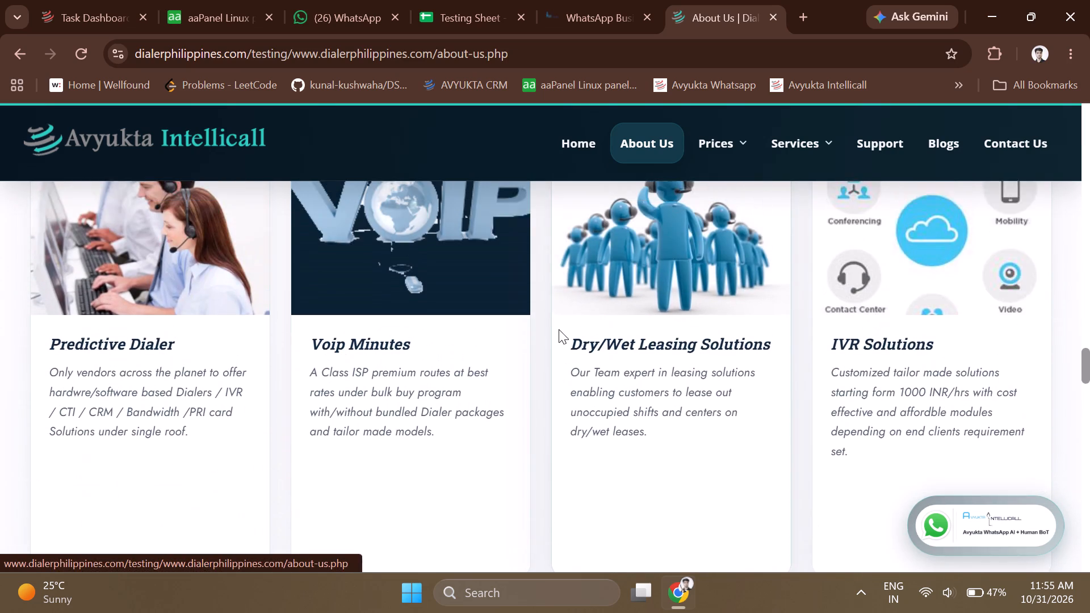
scroll(559, 329, "down", 8)
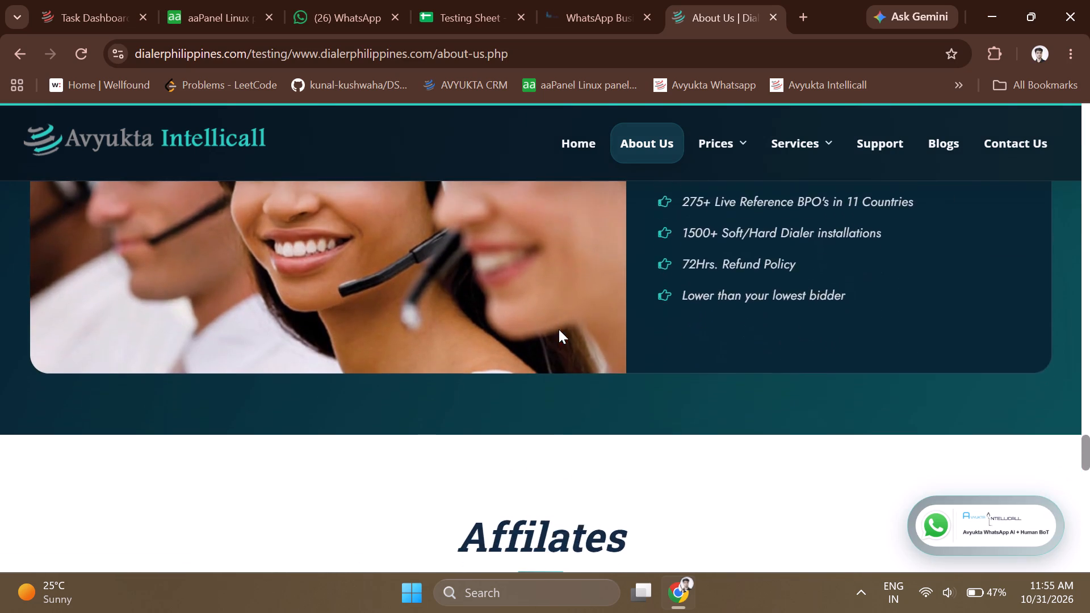
scroll(559, 329, "down", 9)
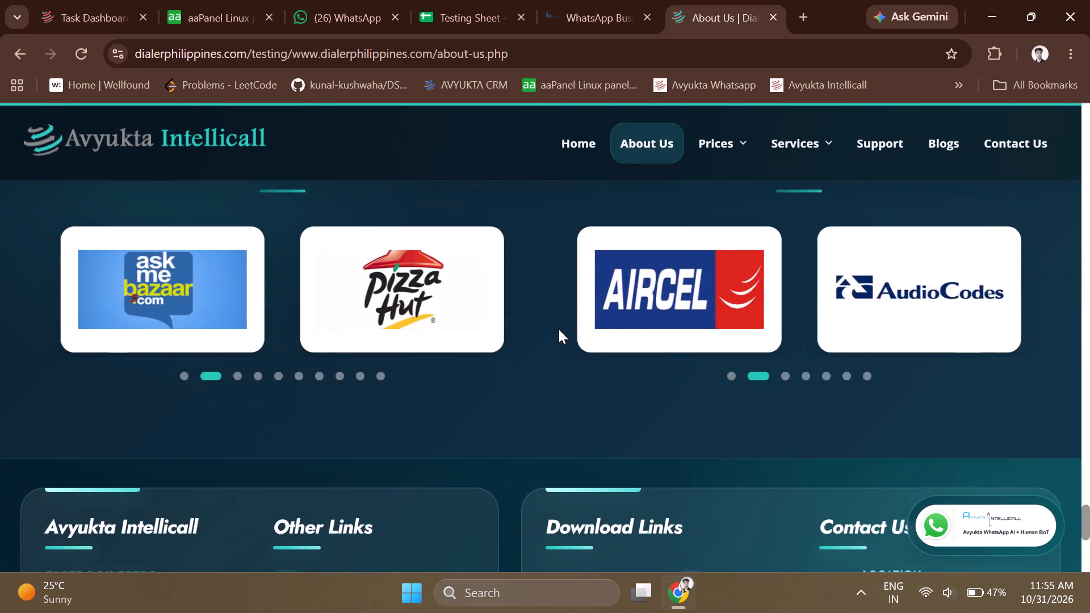
scroll(559, 329, "down", 8)
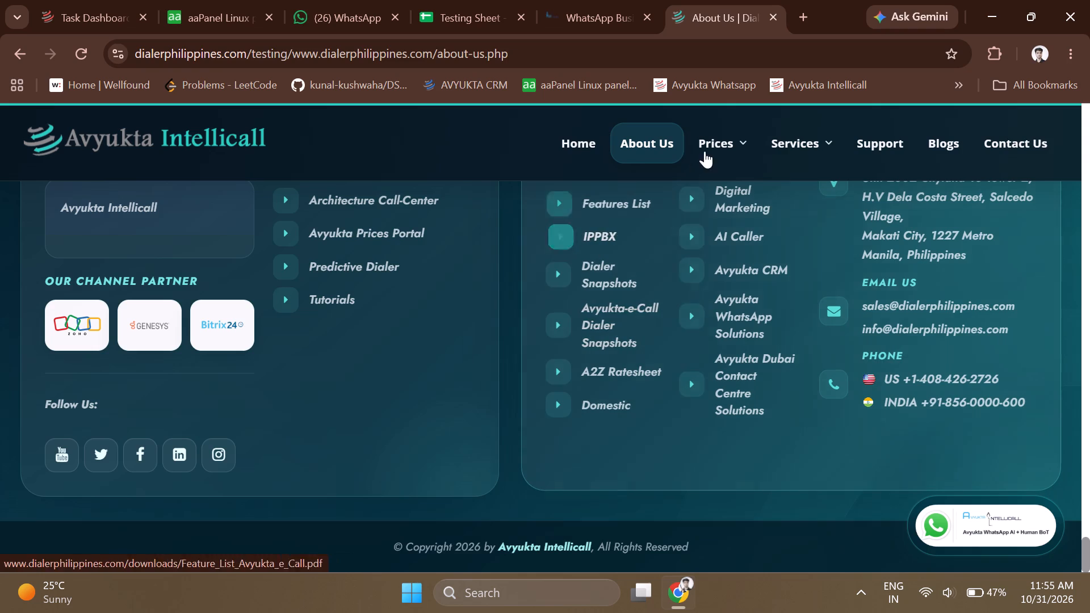
Open the test site's Pricing & Architectures page, examine its models and architecture sections, and dismiss the Hosted-Dialer-PRI Models and Price Cart pop-up.
left_click(726, 140)
left_click(741, 193)
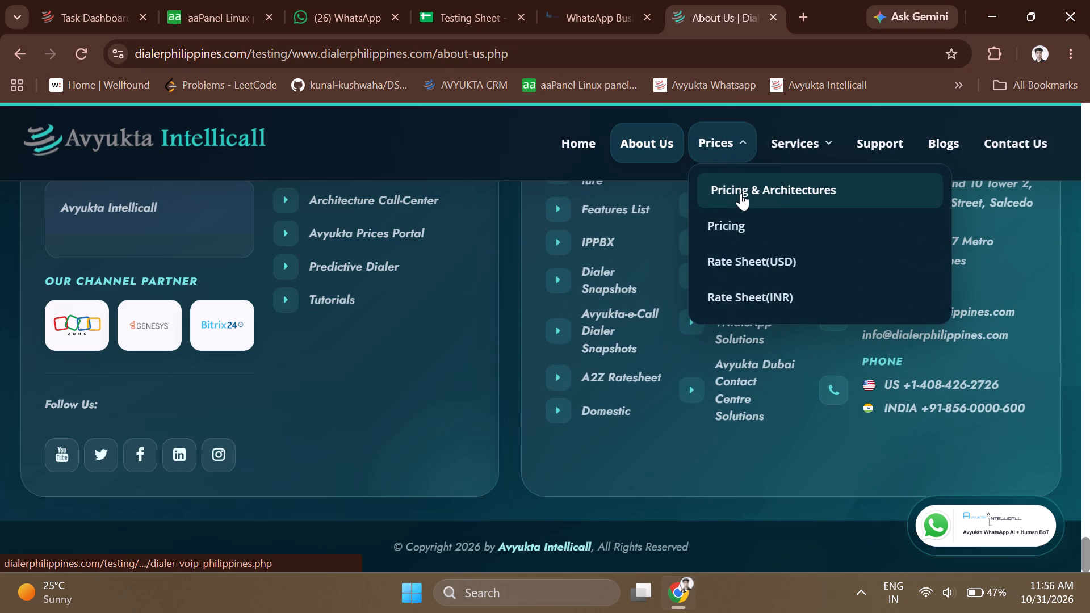
scroll(695, 341, "down", 5)
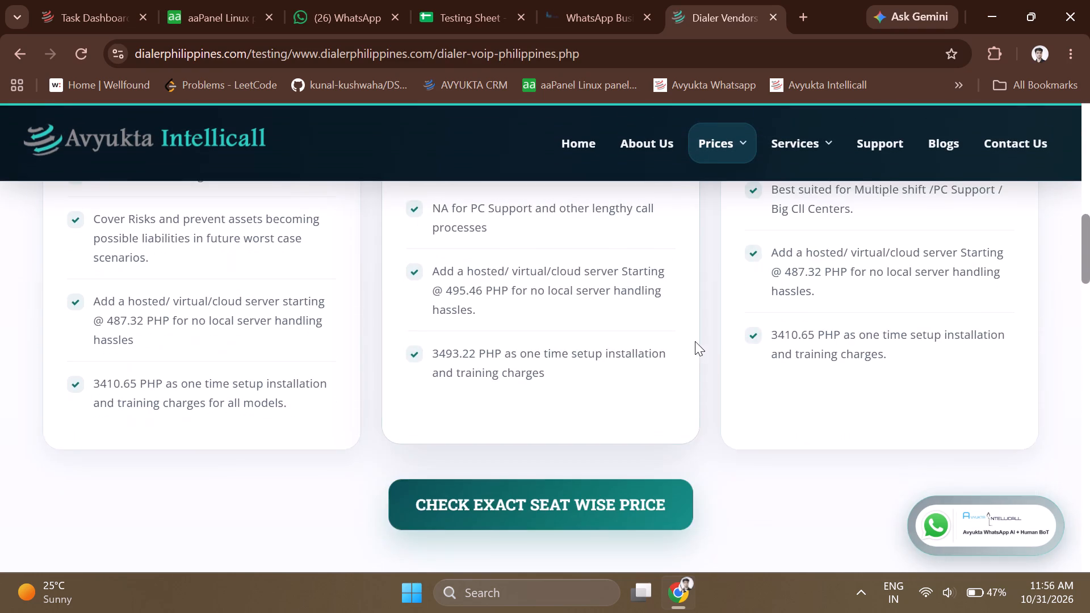
scroll(695, 341, "down", 10)
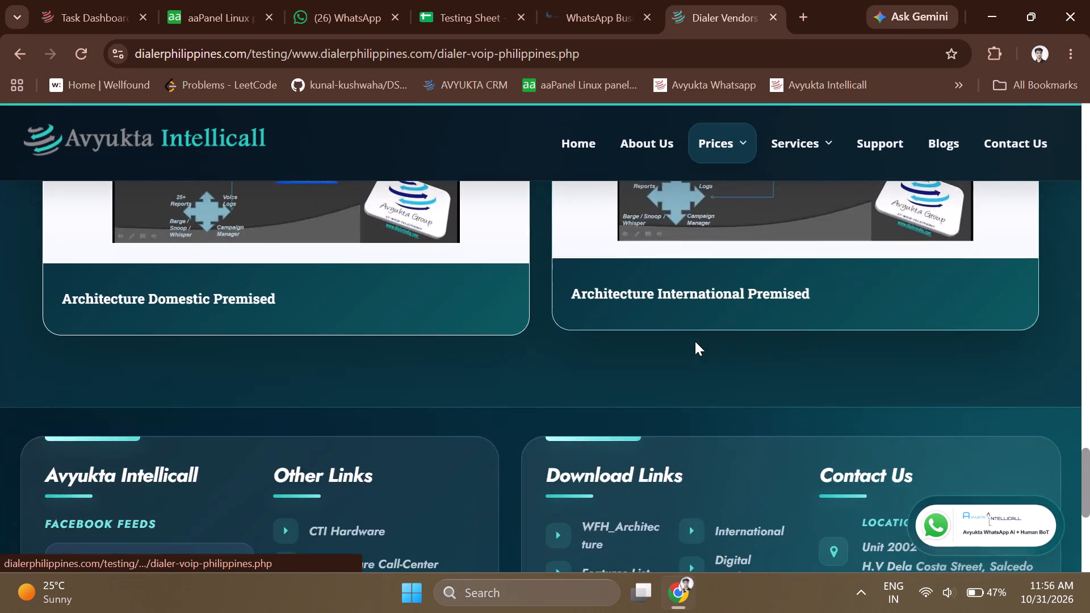
scroll(695, 341, "down", 5)
scroll(695, 341, "up", 9)
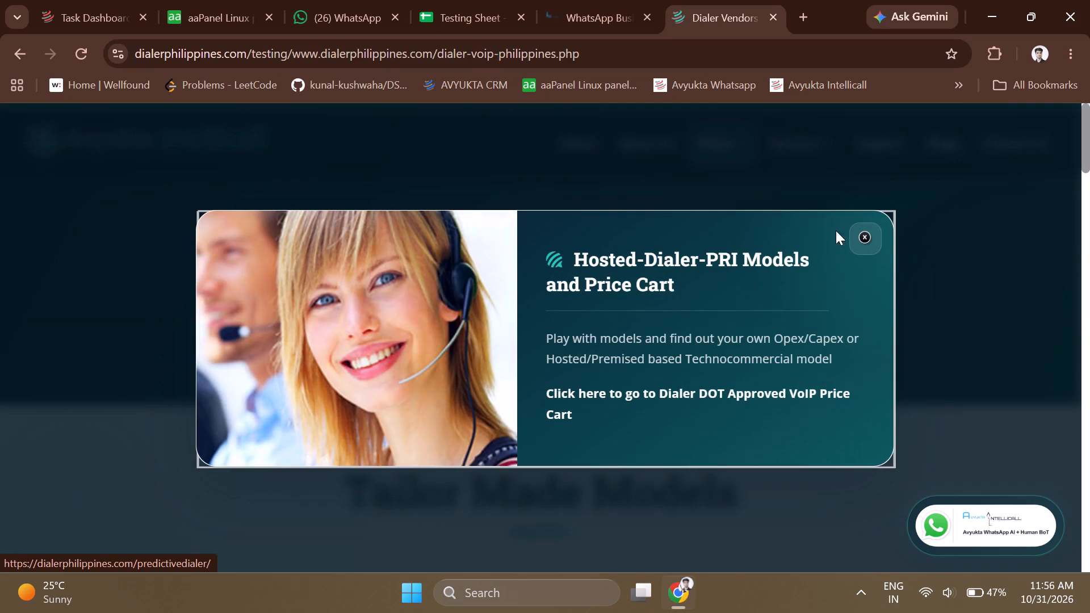
left_click(864, 237)
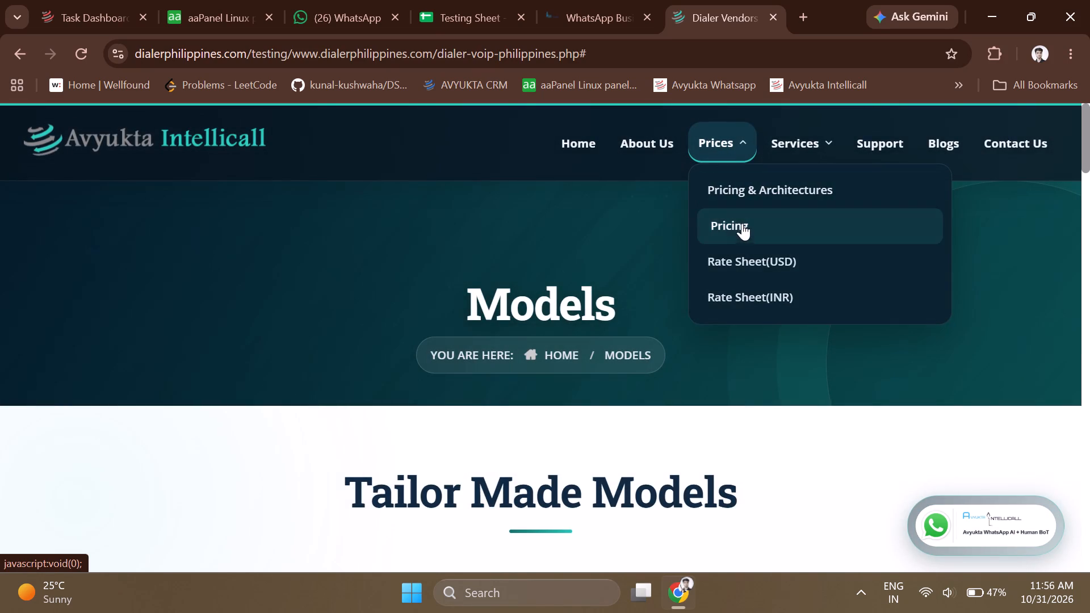
Check the site's Pricing and Rate Sheet(USD) links under Prices, and return to the Models page.
left_click(741, 224)
left_click(890, 212)
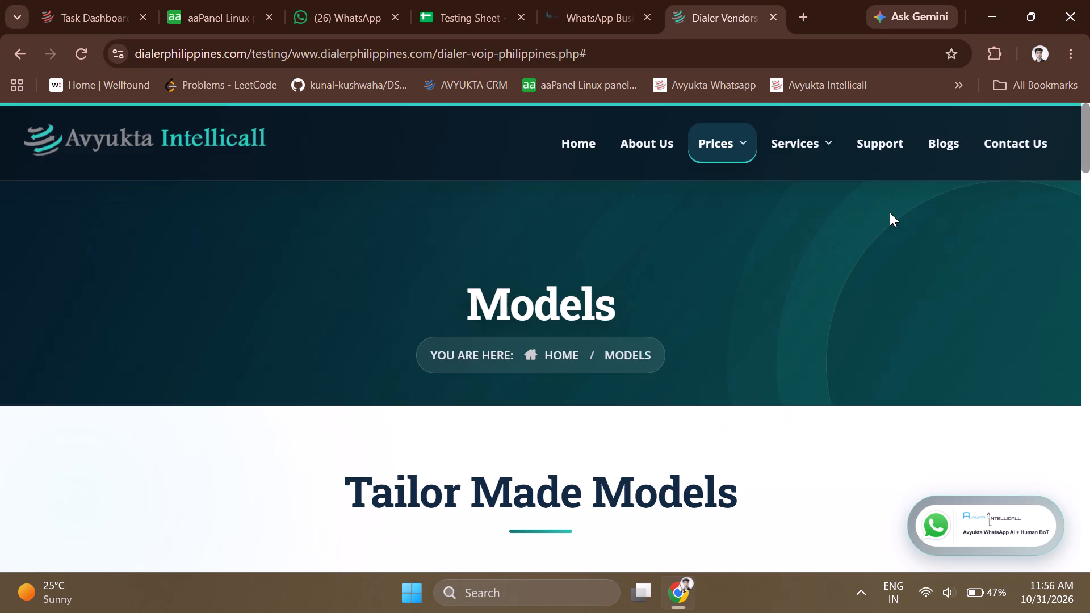
left_click(733, 263)
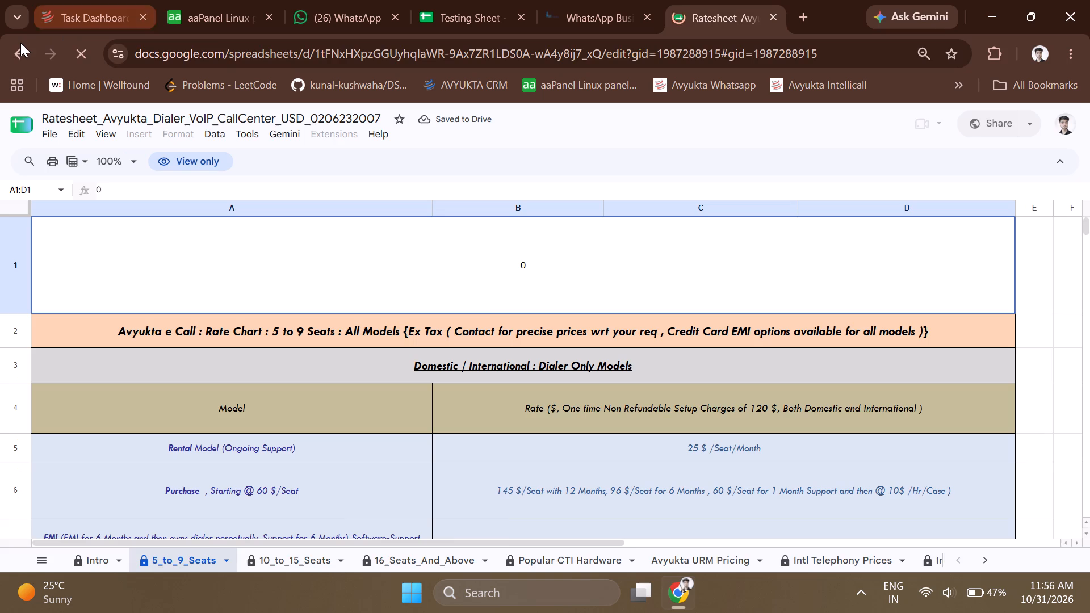
left_click(19, 44)
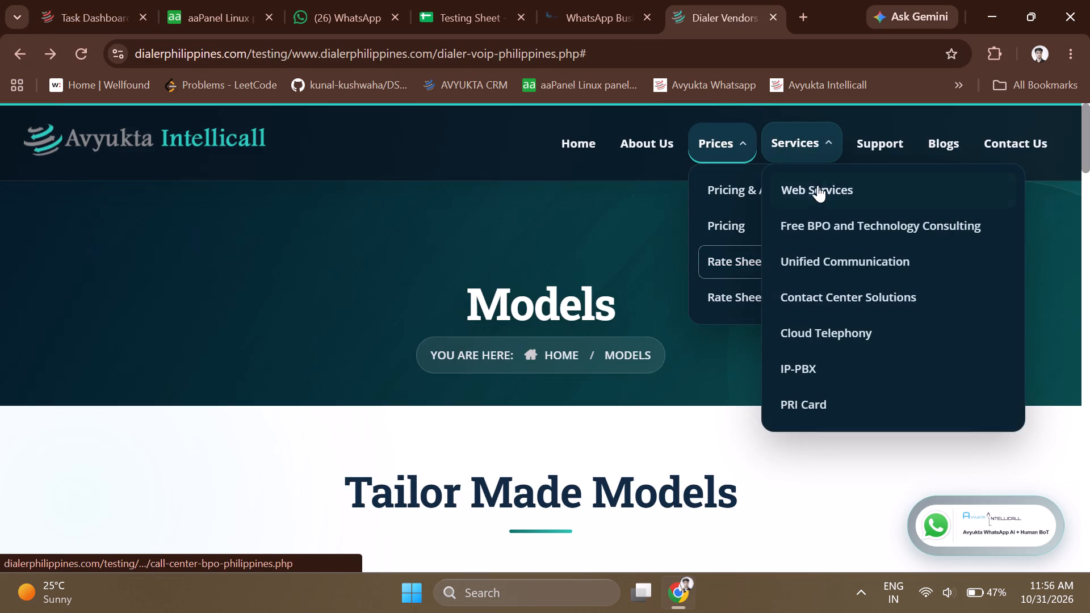
Open the test site's Web Services page to check its layout.
left_click(816, 190)
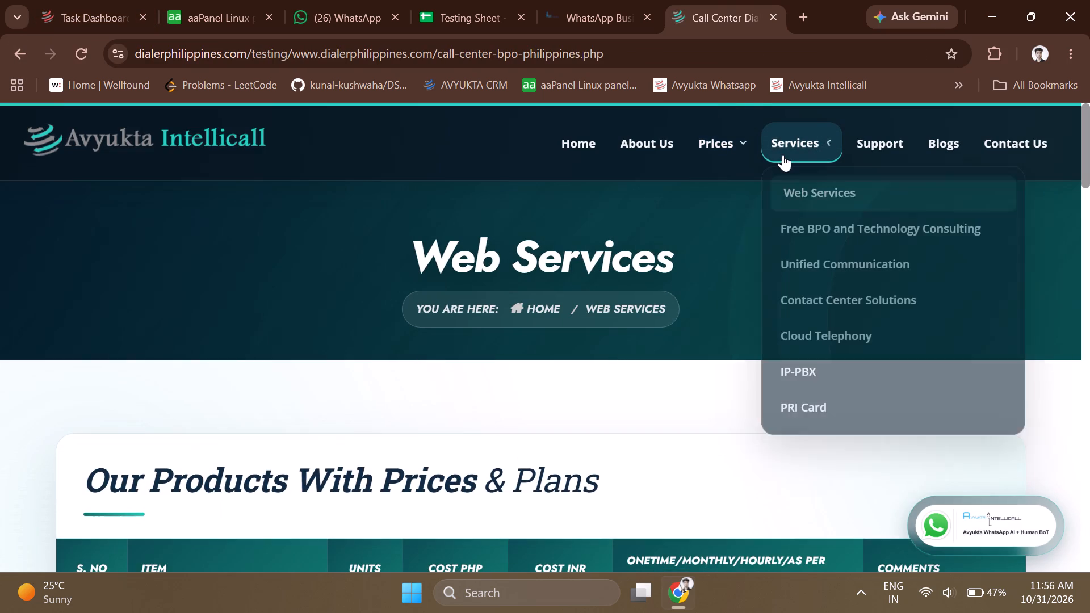
Open the test site's main Services page and examine the service cards under Our Best Services.
left_click(782, 154)
scroll(609, 283, "down", 1)
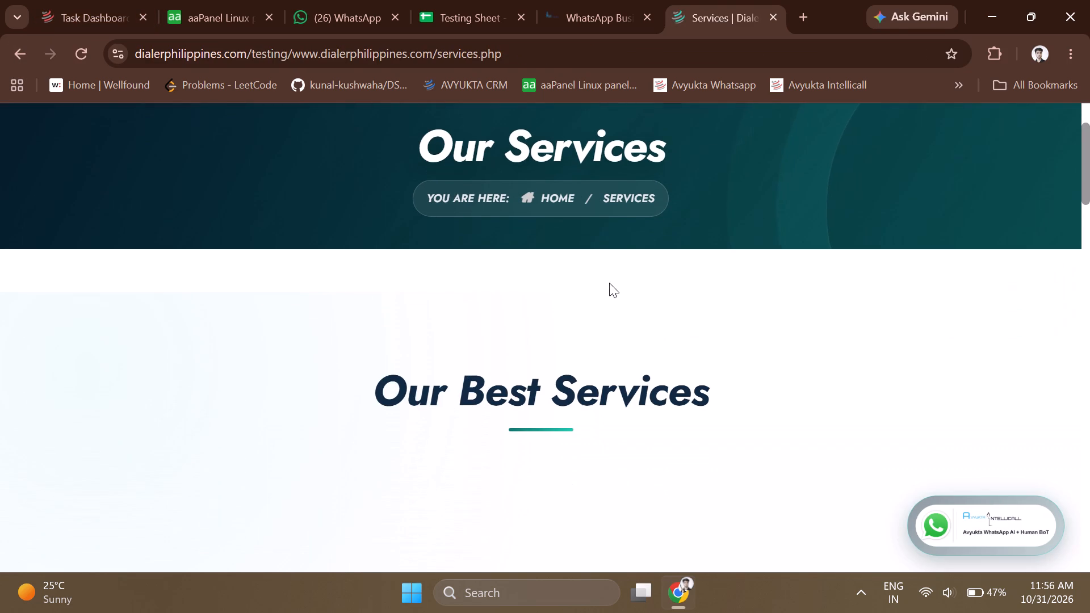
scroll(609, 283, "down", 6)
scroll(609, 283, "up", 3)
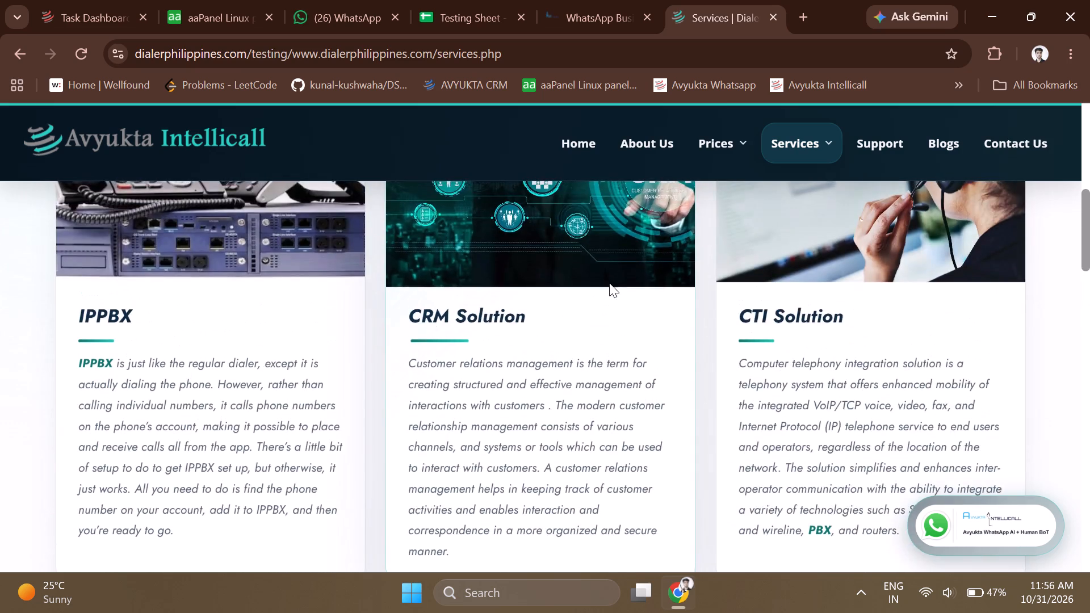
scroll(609, 283, "up", 1)
scroll(832, 343, "down", 3)
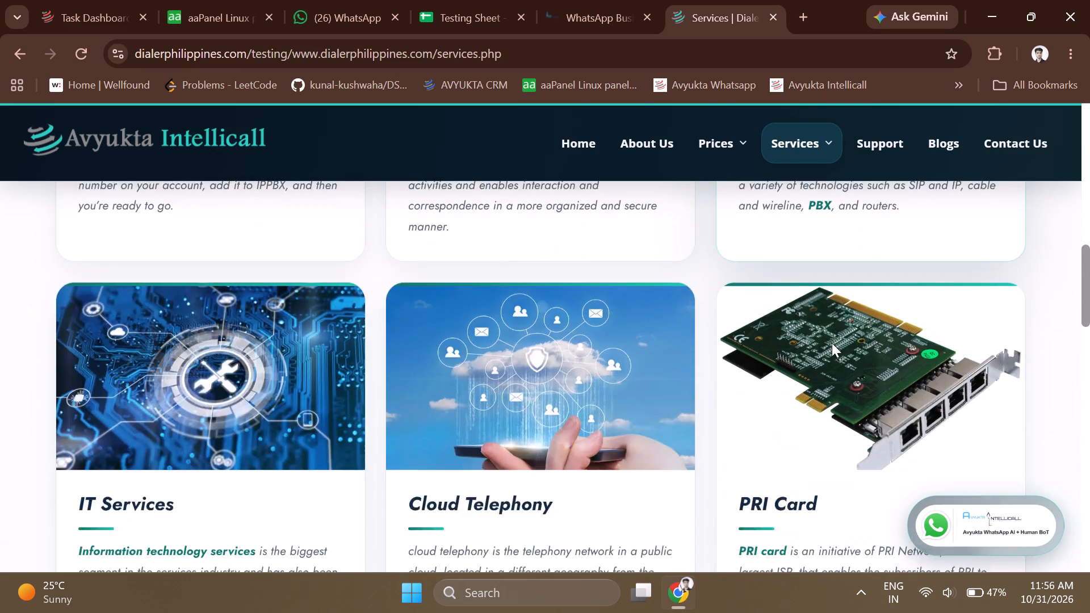
scroll(832, 343, "down", 6)
scroll(832, 343, "up", 1)
scroll(832, 343, "down", 1)
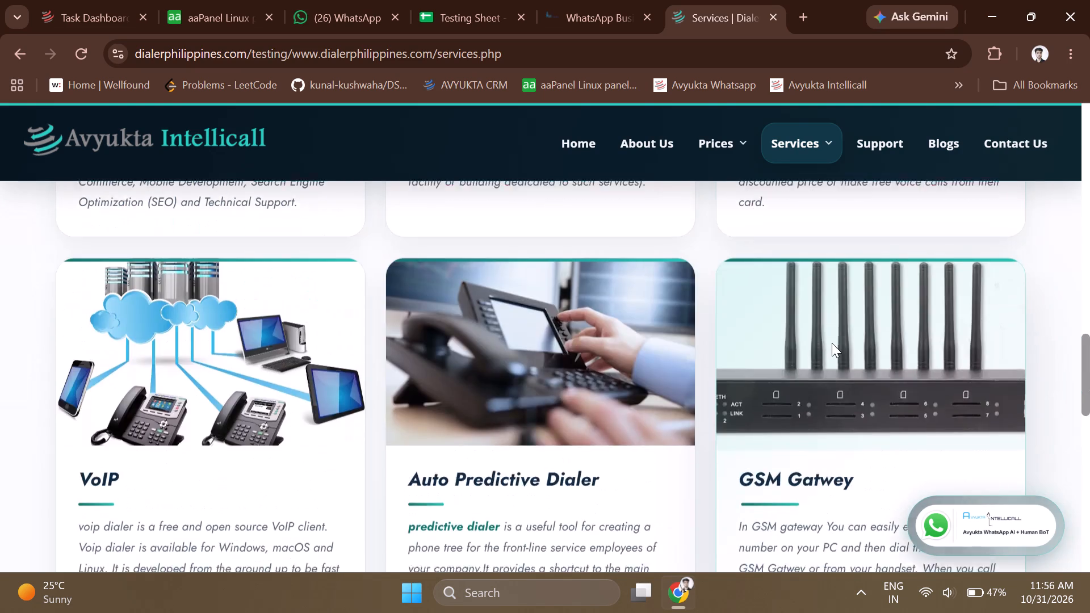
scroll(832, 343, "down", 5)
scroll(832, 343, "up", 3)
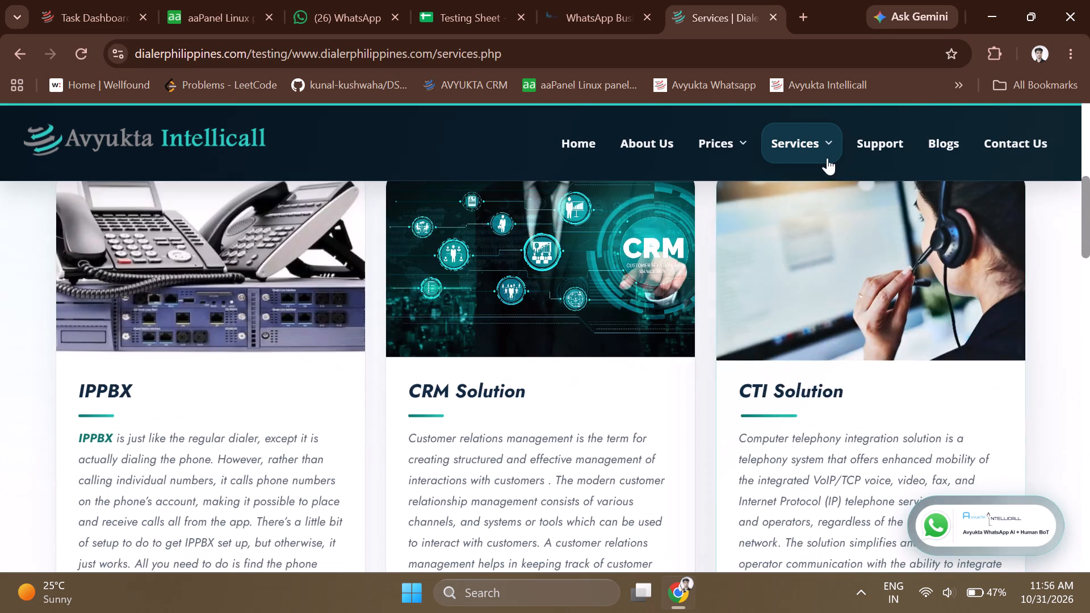
Open the Free BPO and Technology Consulting page and examine its heading and content sections.
left_click(817, 216)
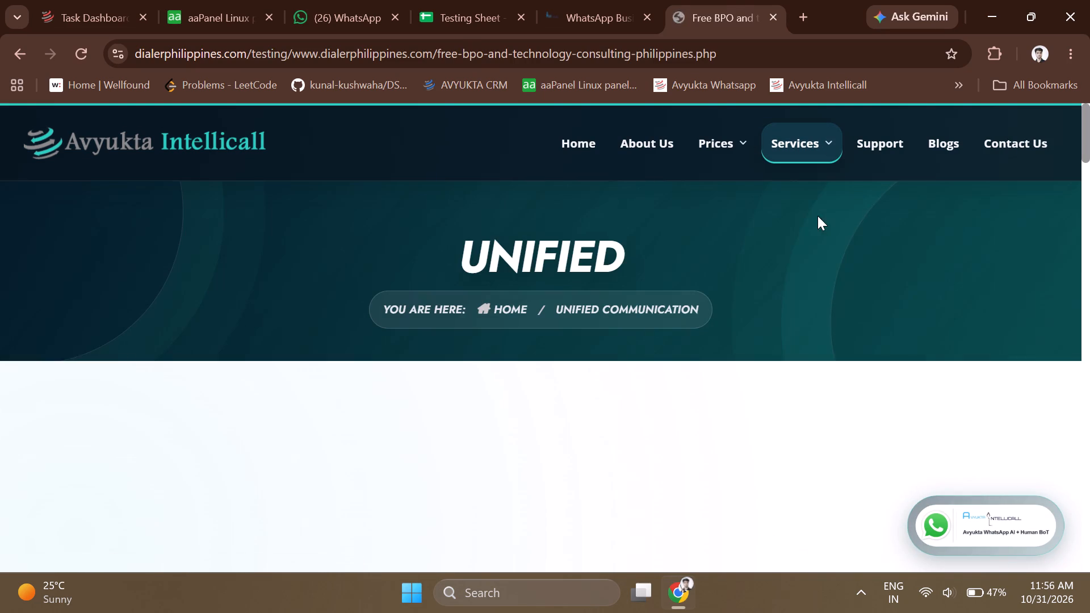
scroll(590, 406, "down", 7)
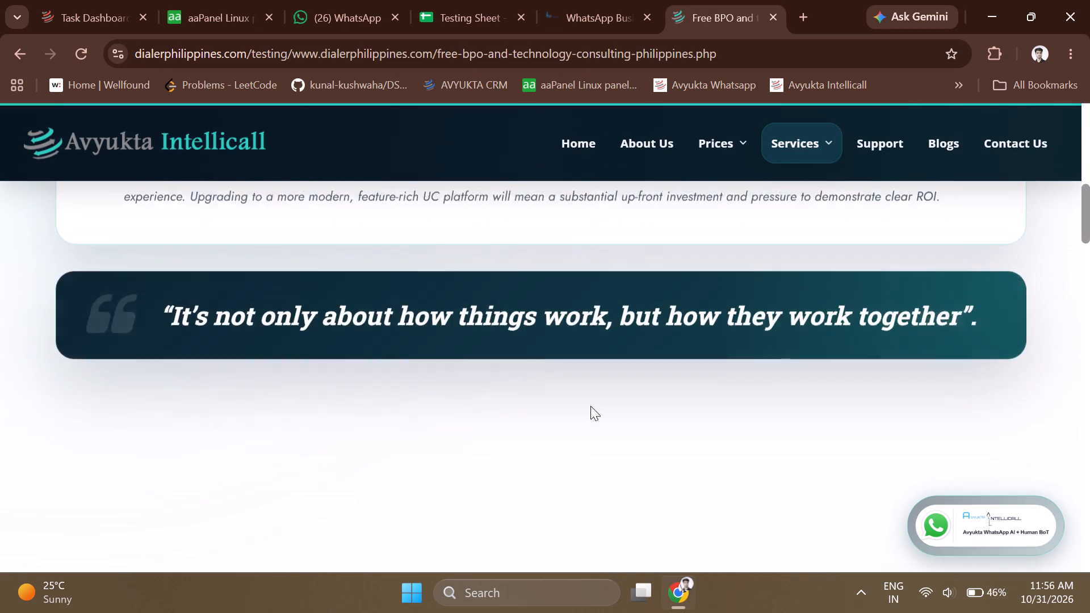
scroll(590, 406, "down", 9)
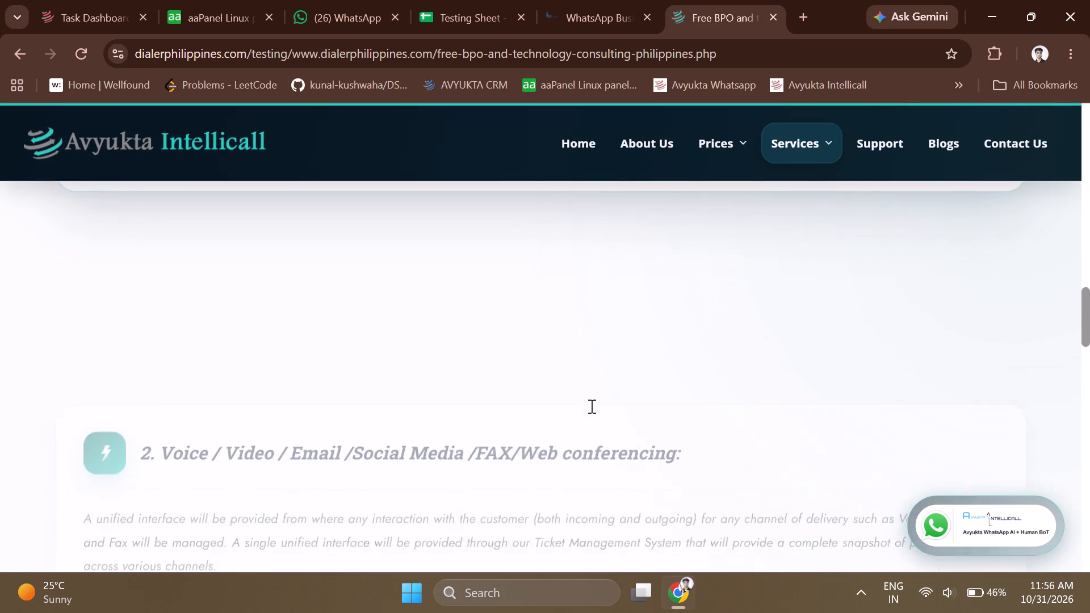
scroll(590, 406, "down", 9)
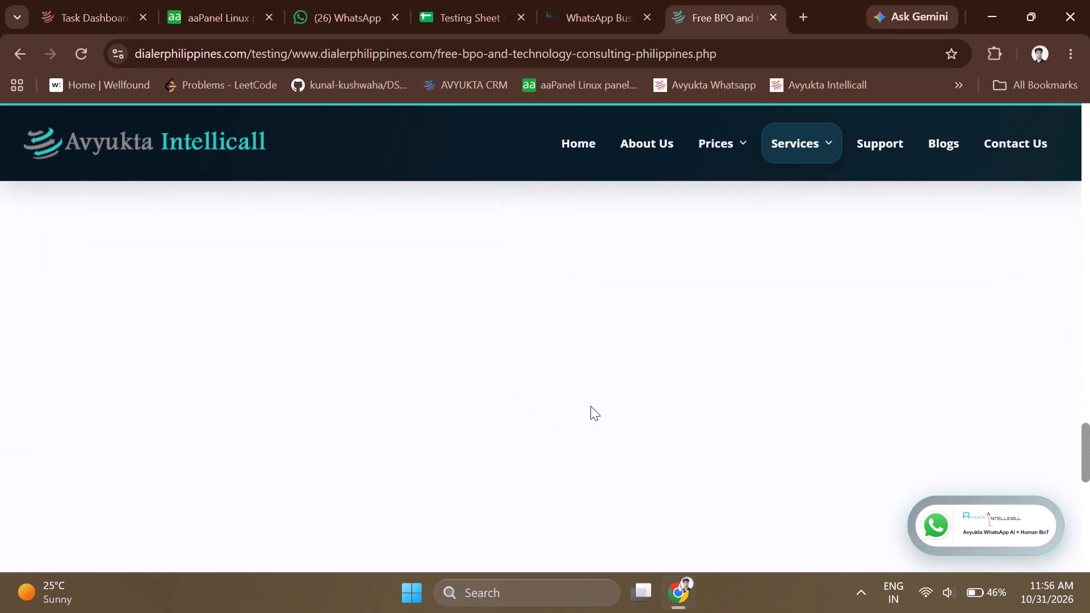
scroll(590, 406, "down", 4)
scroll(590, 406, "up", 5)
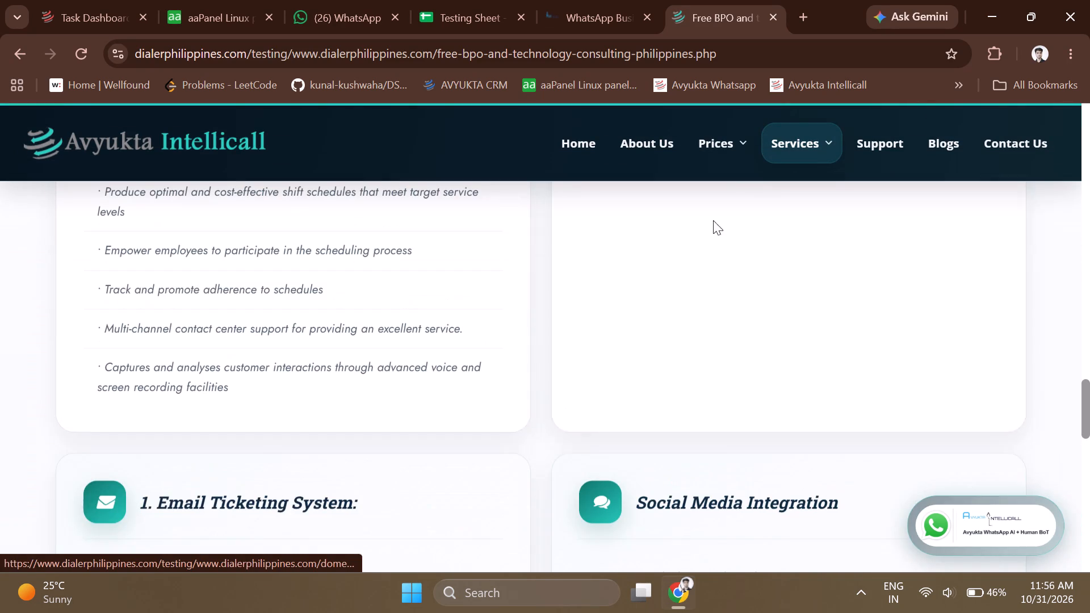
Open the Unified Communication page and examine its content from the banner down to the footer.
left_click(793, 247)
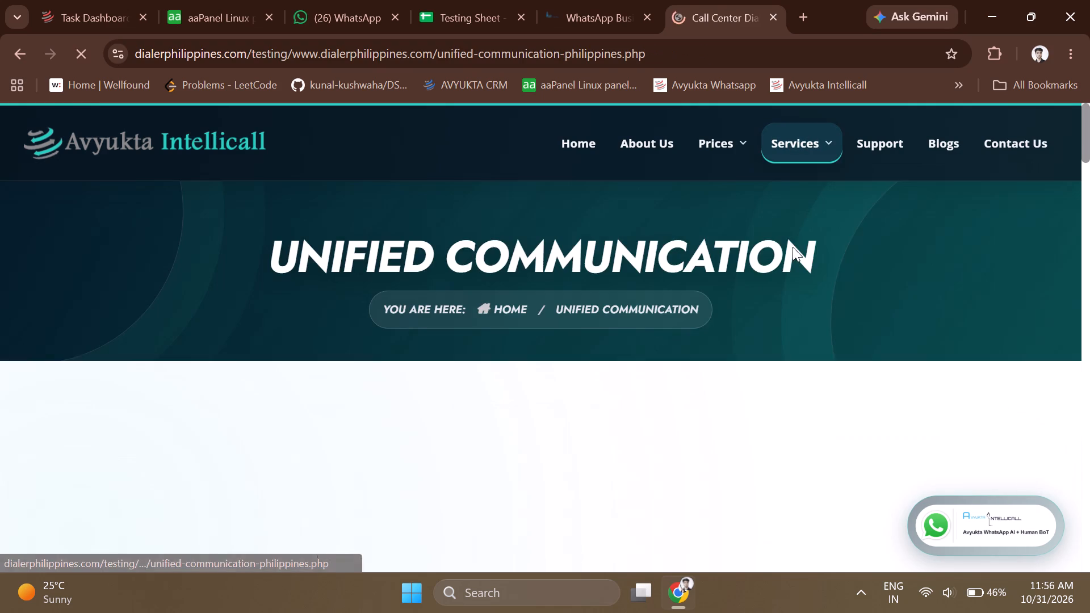
scroll(518, 418, "down", 8)
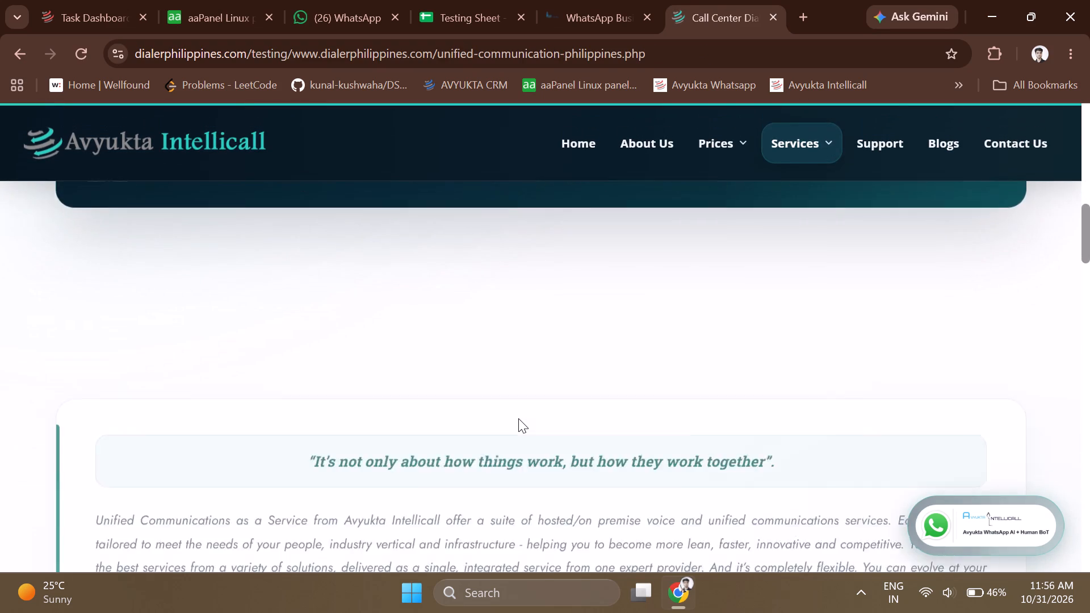
scroll(518, 418, "down", 8)
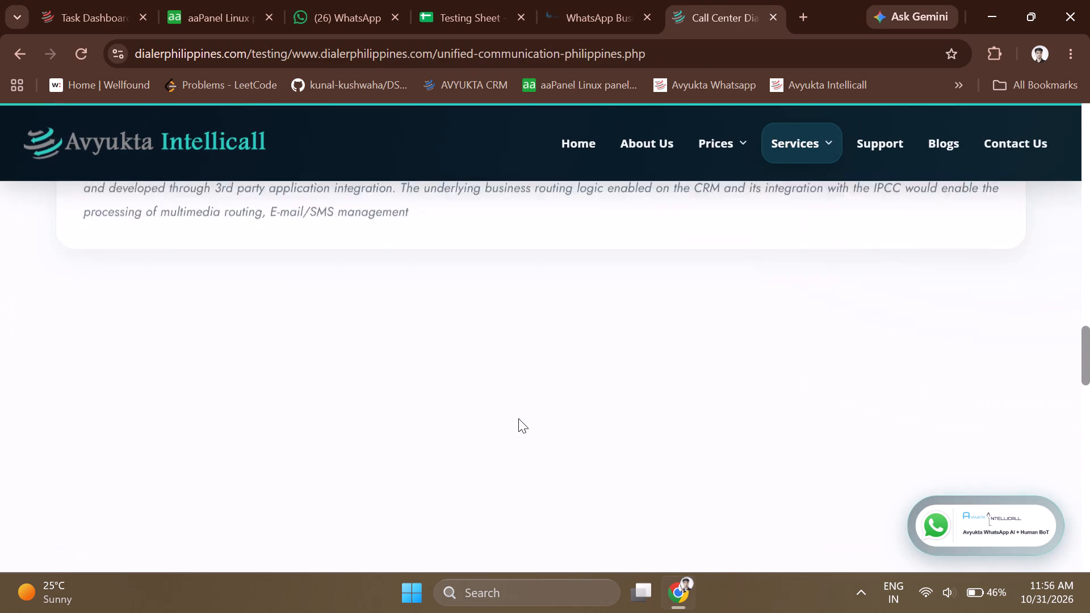
scroll(518, 418, "down", 18)
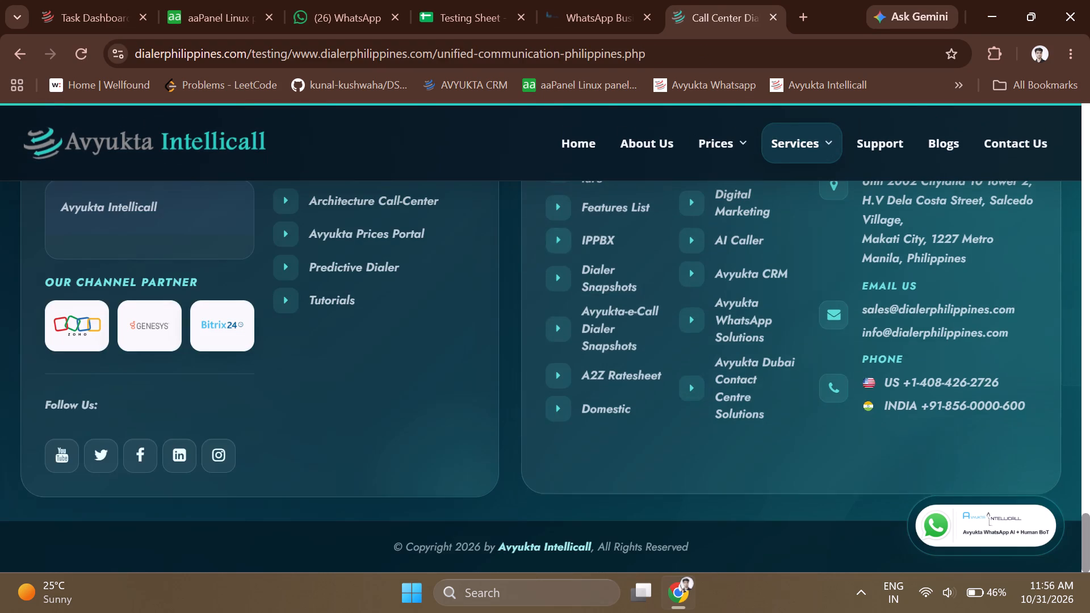
Open the Contact Center Solutions and Cloud Telephony pages in turn to check that each displays properly.
left_click(810, 299)
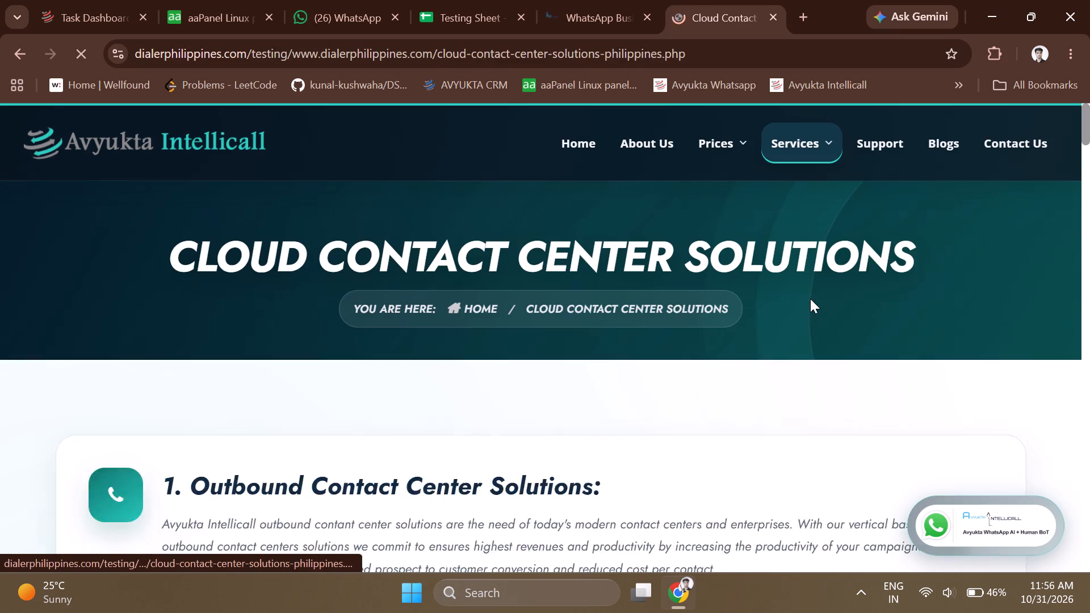
left_click(787, 338)
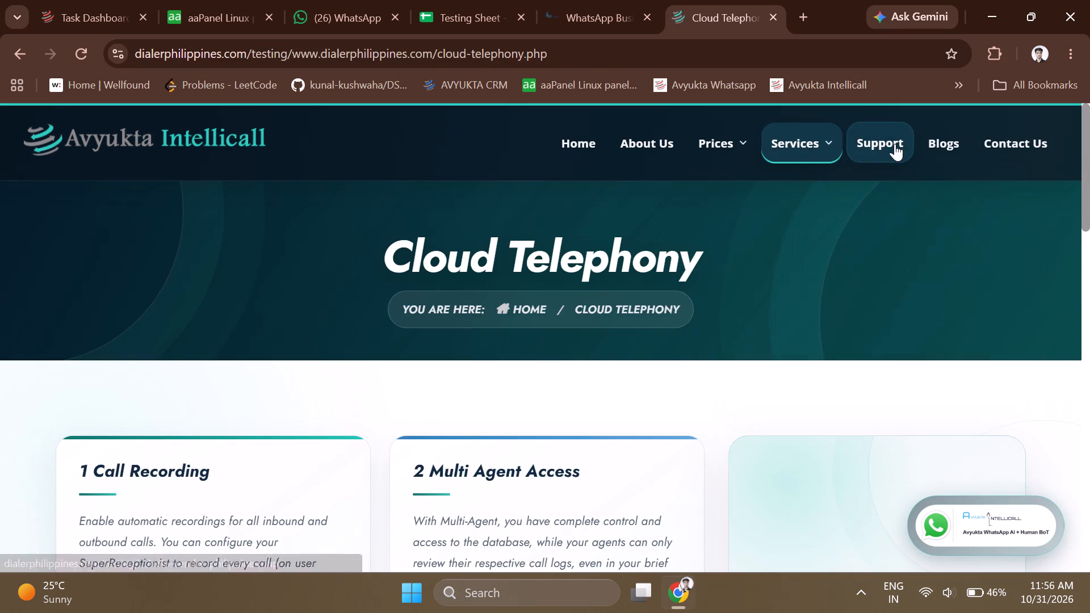
Open the test site's Support page and examine the vendor comparison table at desktop width.
left_click(895, 144)
scroll(736, 320, "down", 3)
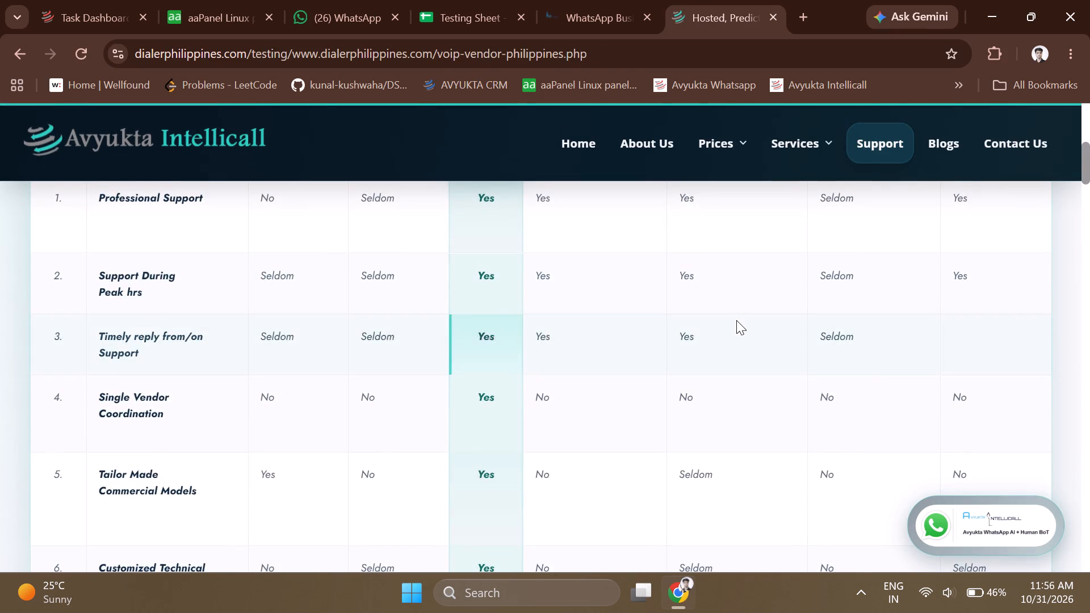
scroll(736, 320, "right", 6)
Inspect the Support page in DevTools' mobile device view, checking the comparison table and footer, and return to the desktop view.
key("F12")
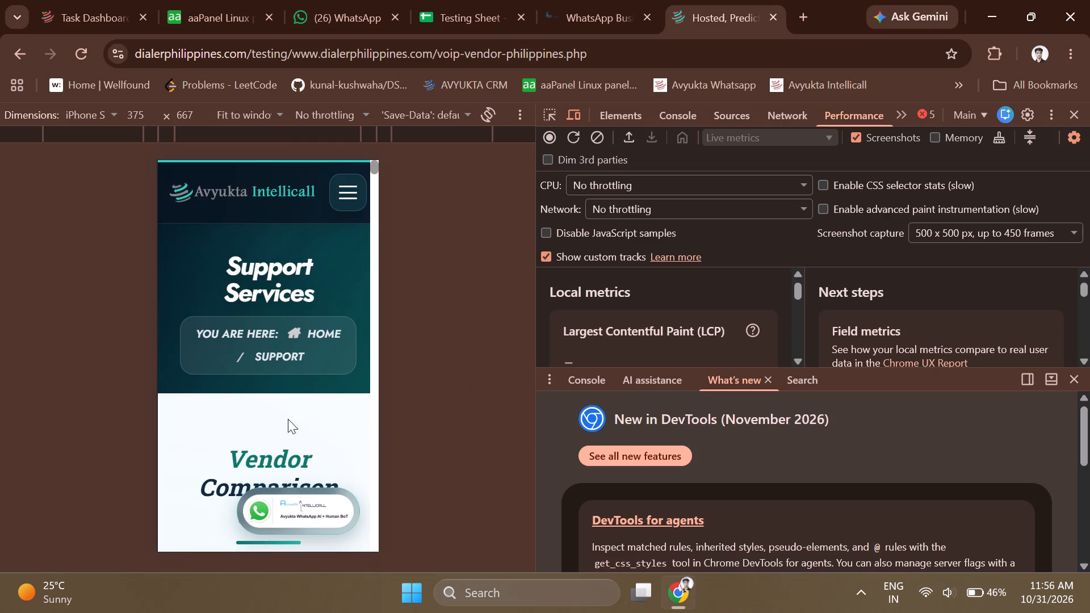
scroll(270, 379, "down", 3)
scroll(270, 379, "left", 2)
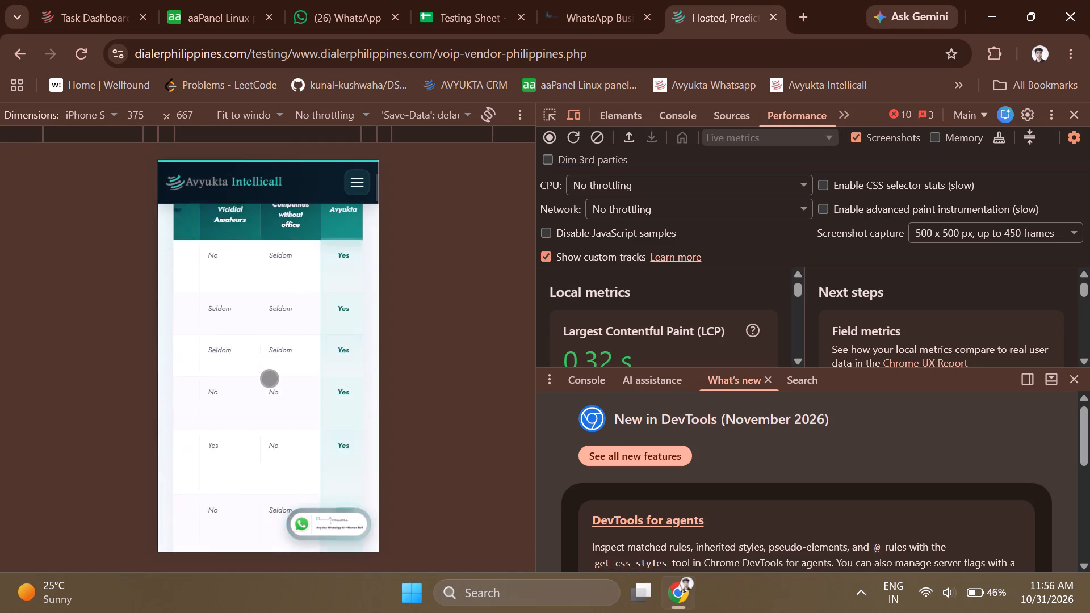
scroll(270, 379, "left", 2)
scroll(270, 379, "down", 20)
scroll(270, 379, "down", 4)
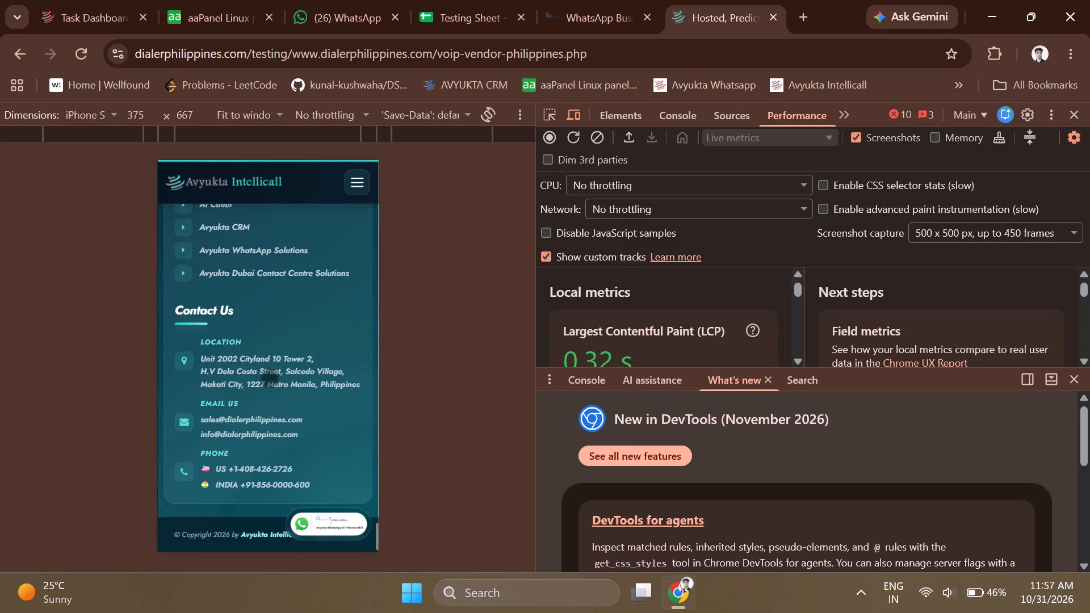
left_click(1071, 113)
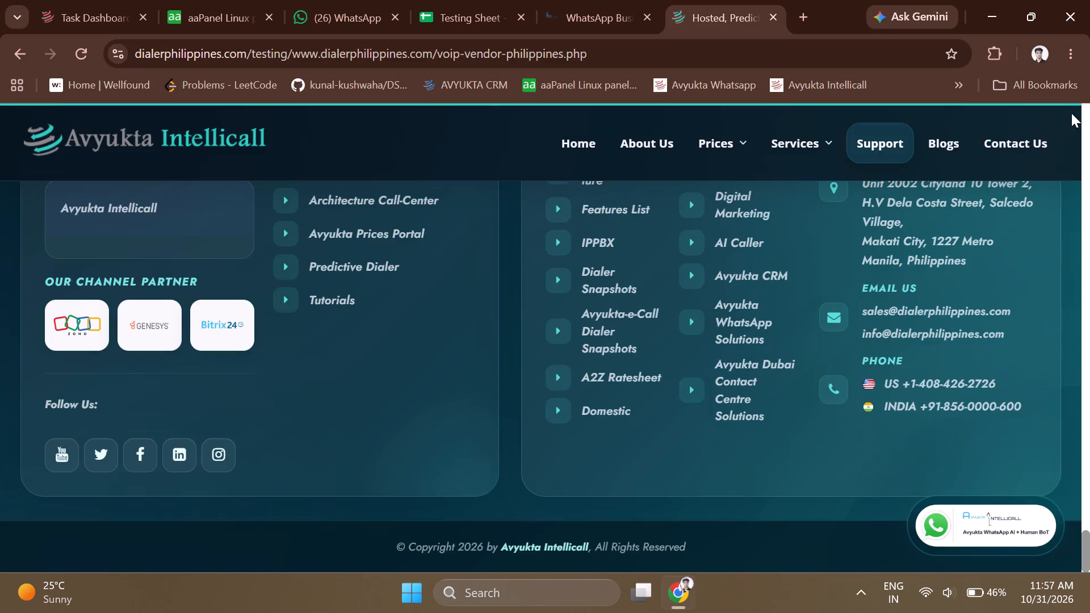
Open the test site's Blogs page and examine its post listing, pagination, categories and recent posts.
left_click(944, 148)
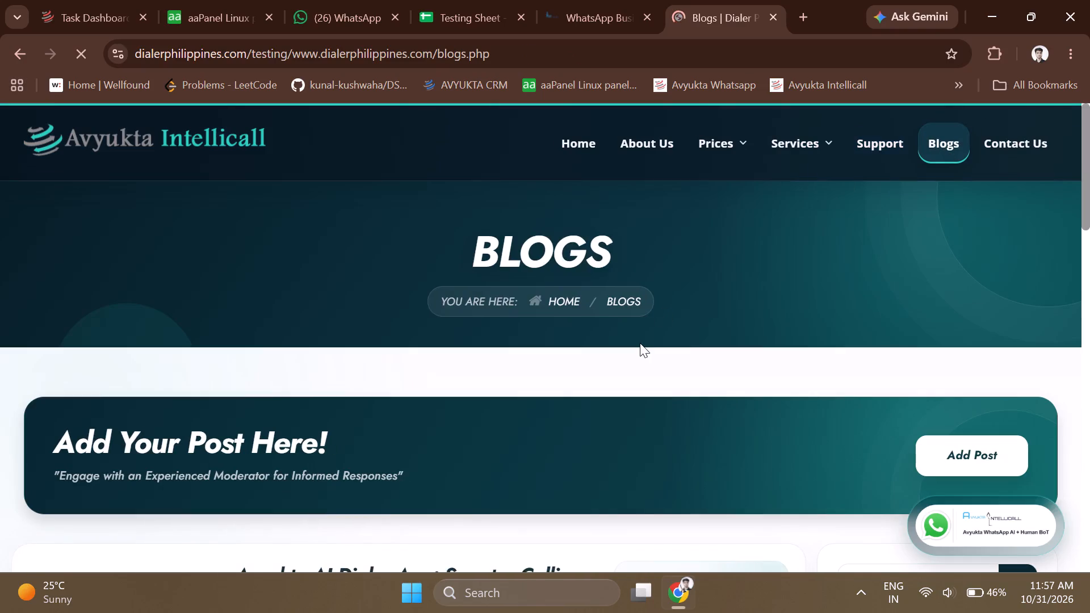
scroll(640, 343, "down", 2)
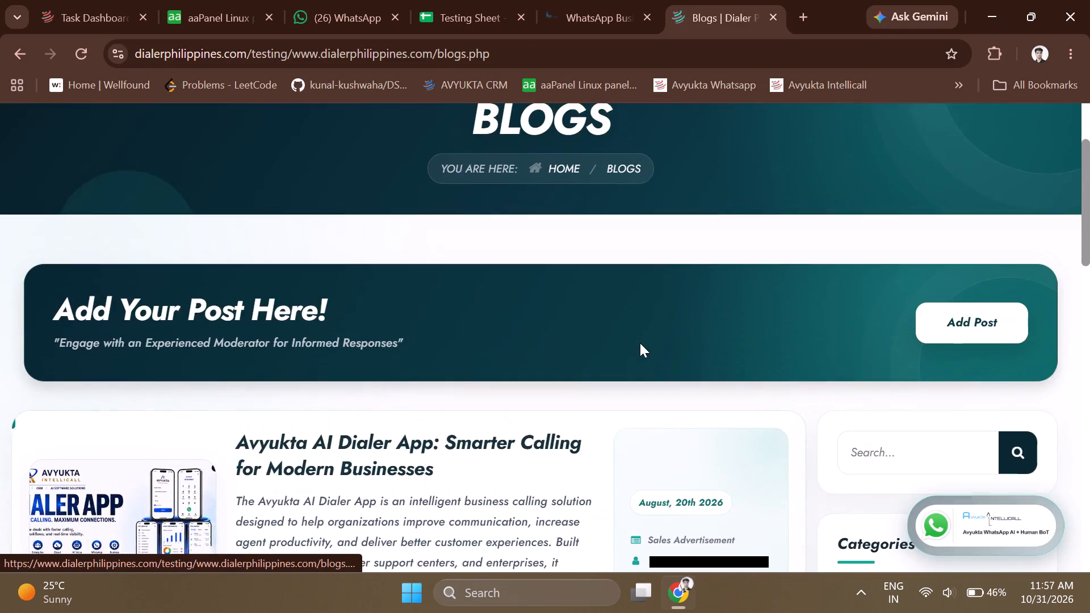
scroll(640, 343, "down", 3)
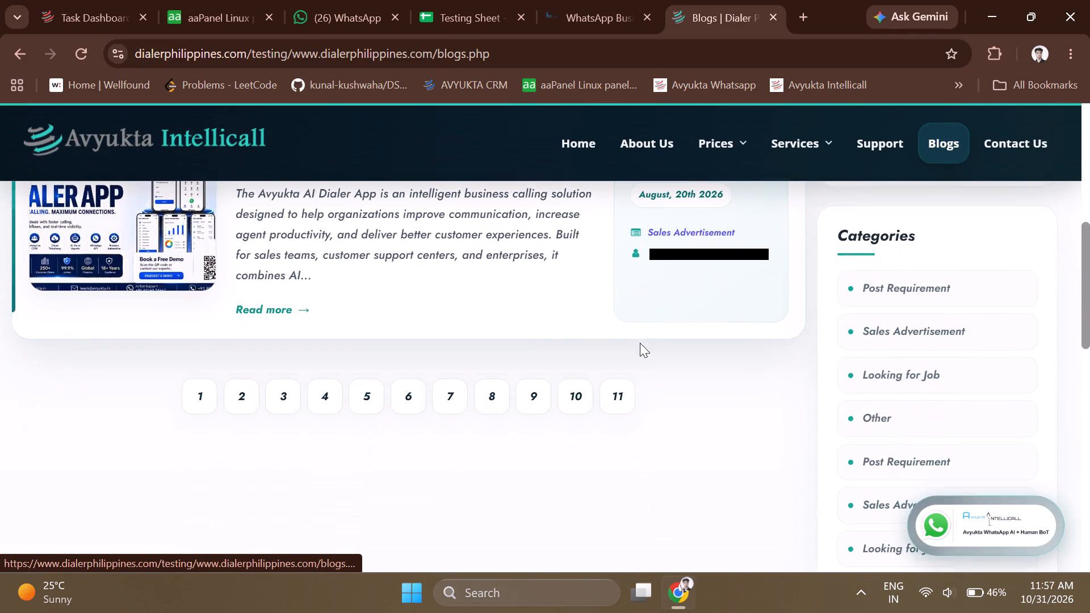
scroll(640, 343, "up", 5)
scroll(640, 343, "down", 2)
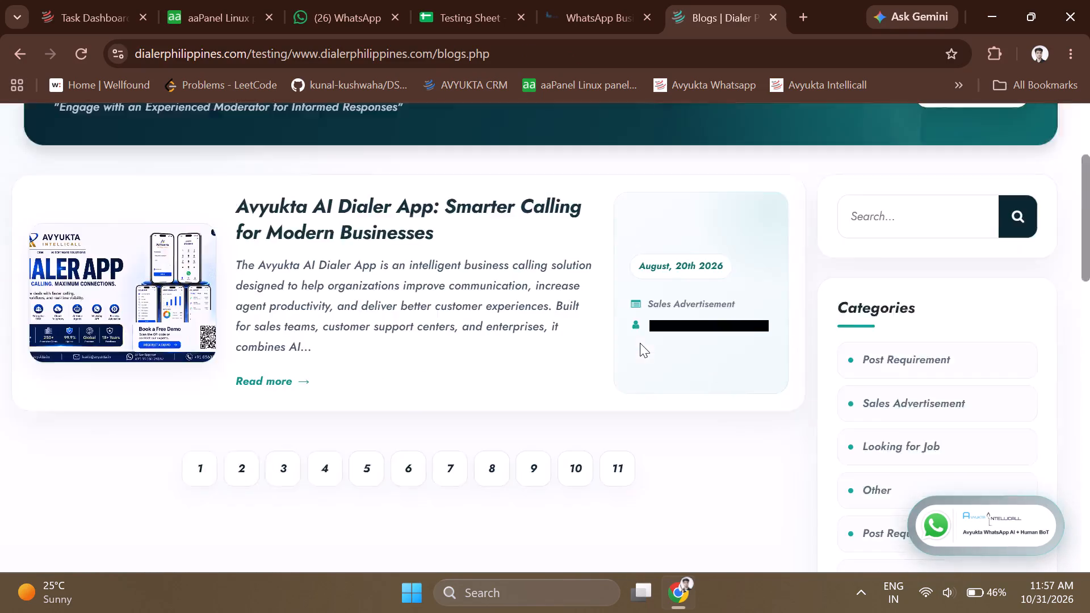
scroll(640, 343, "down", 11)
scroll(640, 343, "up", 8)
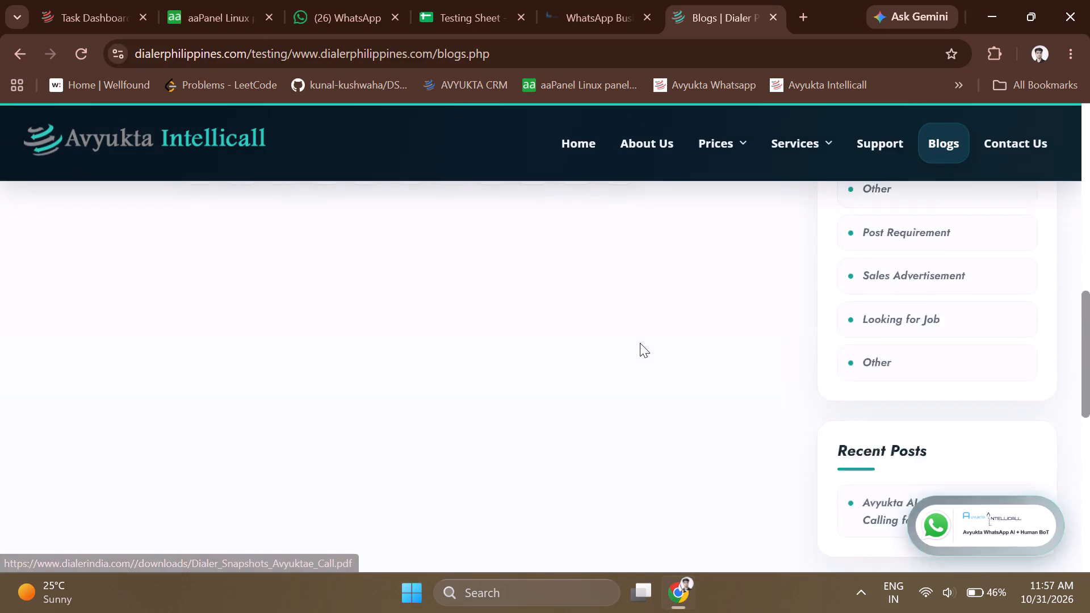
Open the Contact Us popup form on the Blogs page and check its layout at desktop width and in the mobile device view.
scroll(640, 343, "up", 3)
left_click(1023, 129)
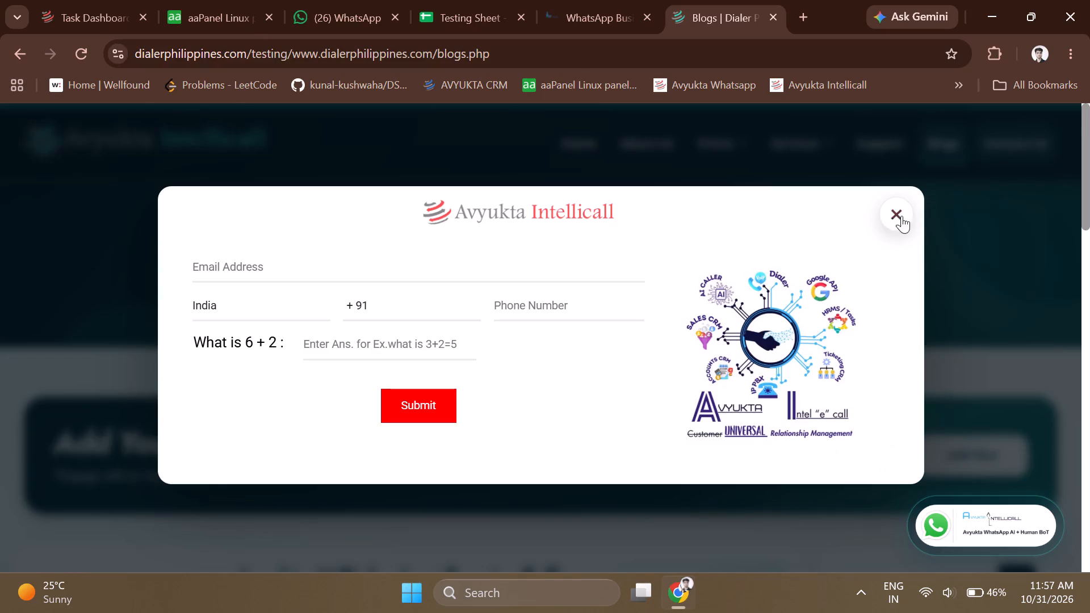
left_click(890, 224)
left_click(1028, 141)
key("F12")
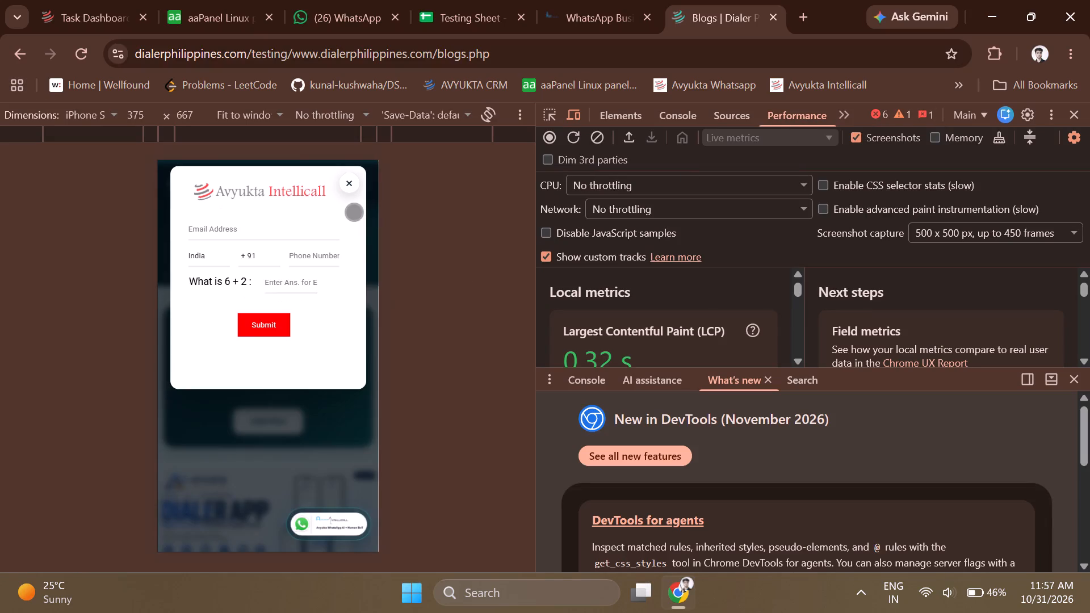
left_click(346, 182)
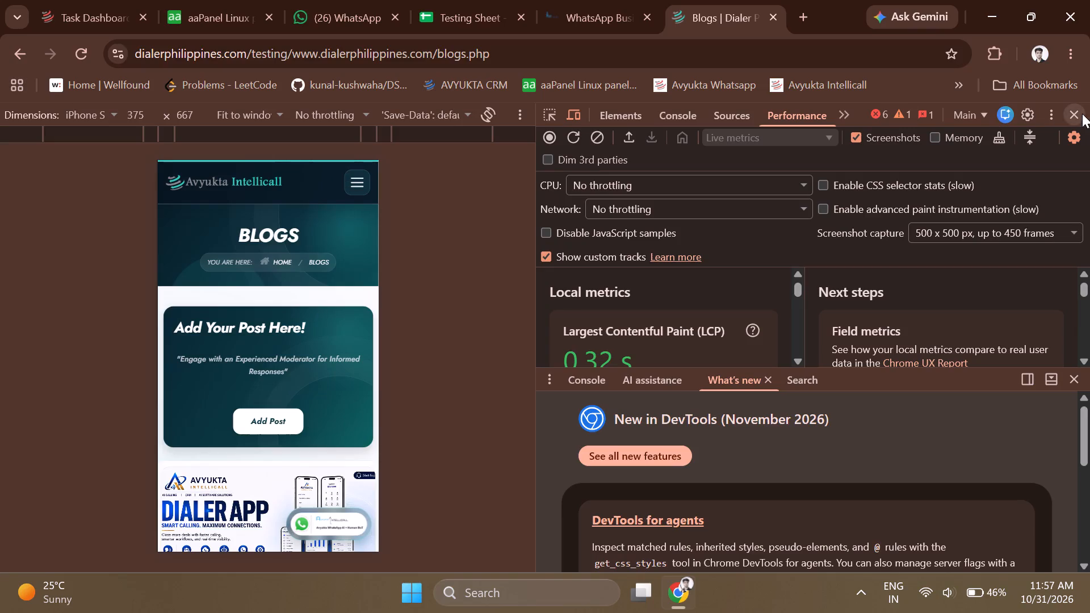
left_click(1082, 114)
Submit the first stage of the Contact Us form with the saved email and phone details and the sum answer 8.
left_click(1011, 146)
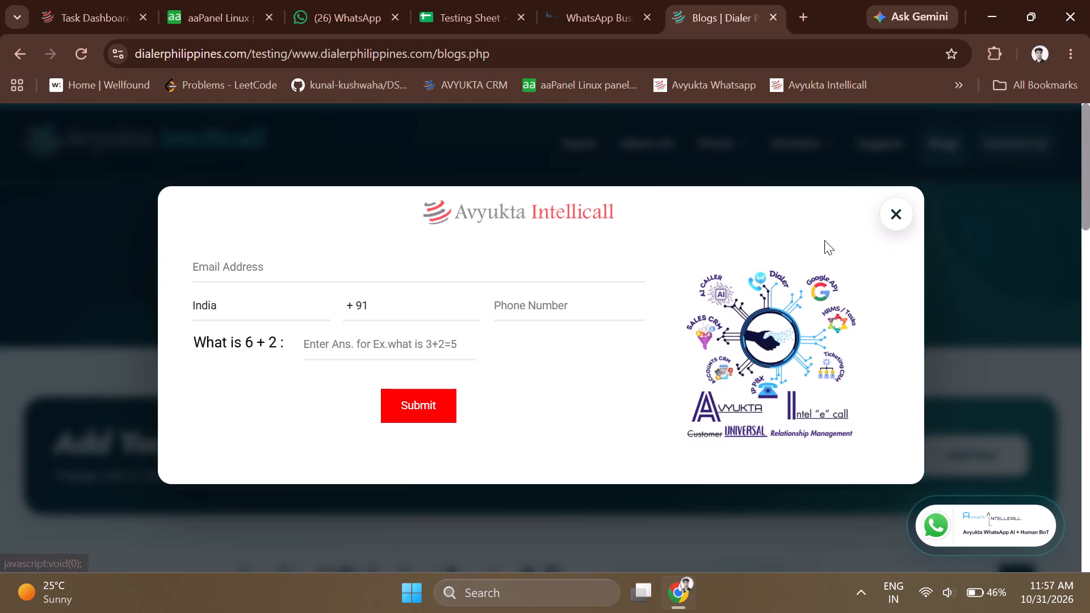
left_click(307, 259)
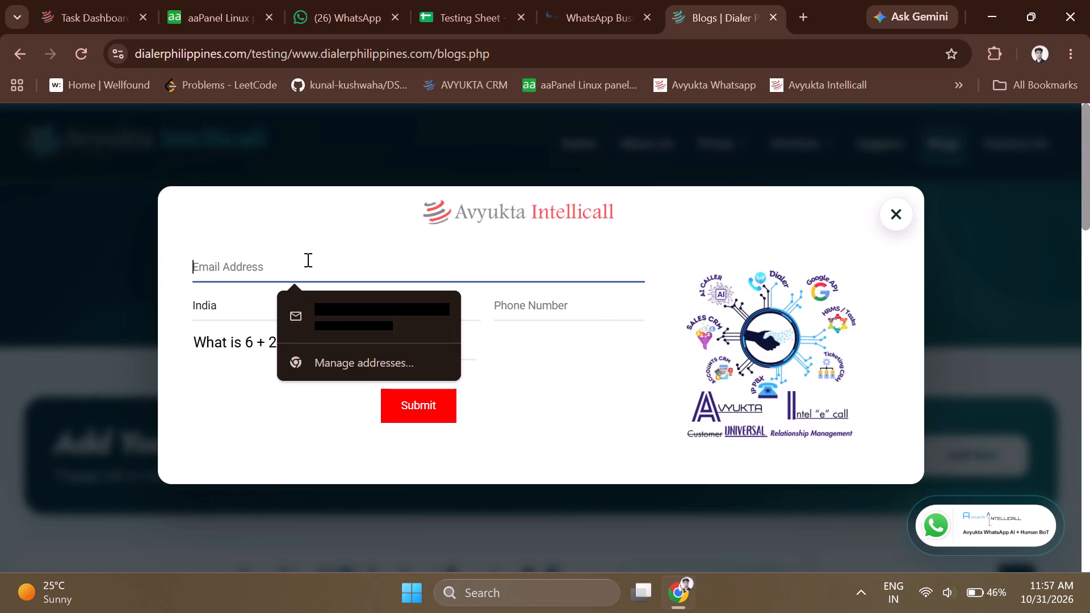
left_click(344, 314)
left_click(363, 348)
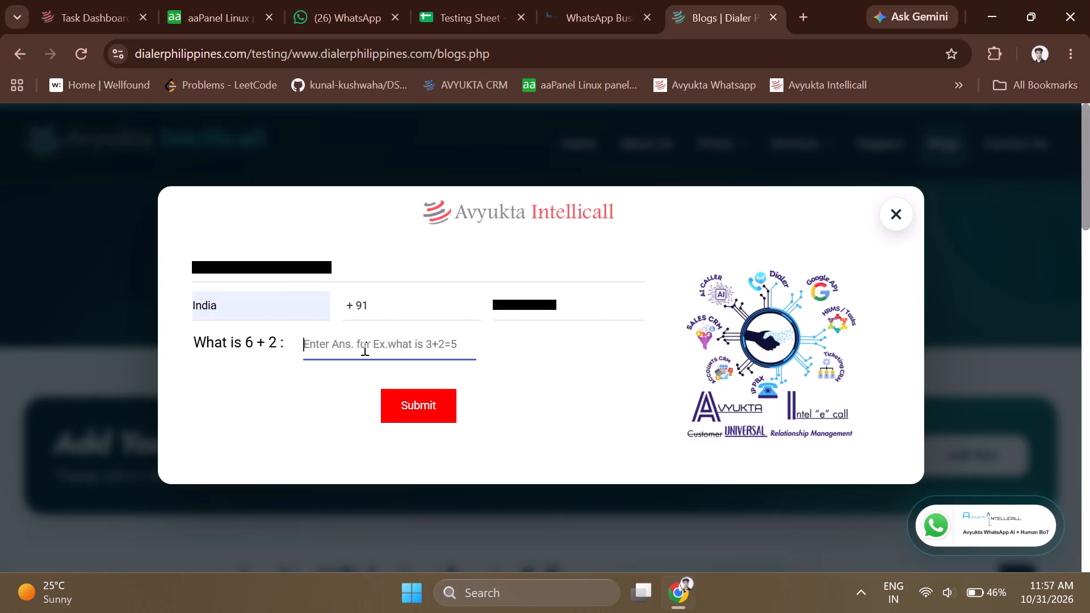
key("8")
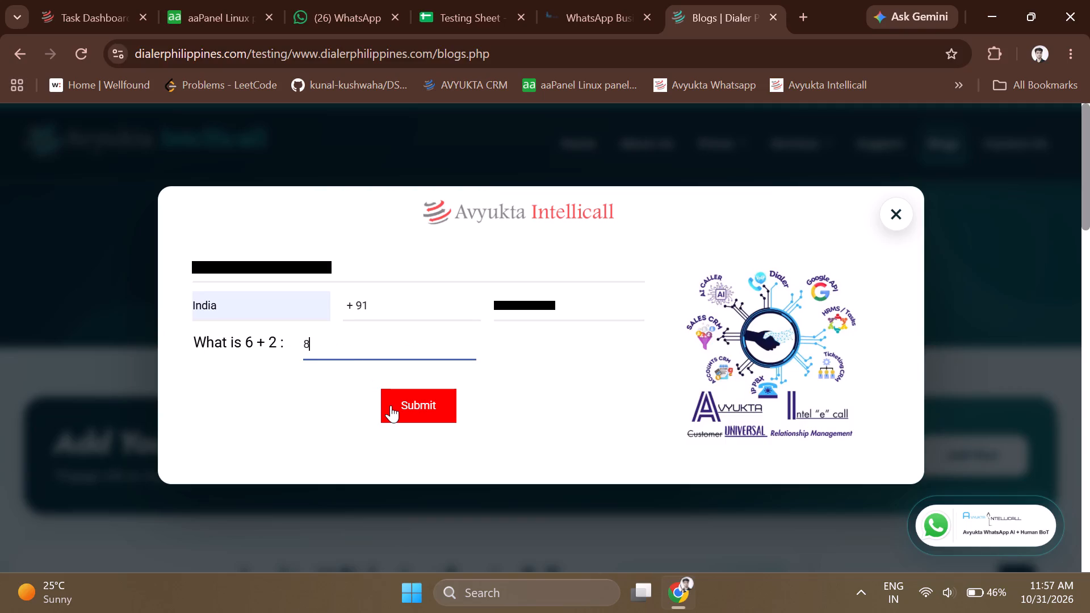
left_click(411, 396)
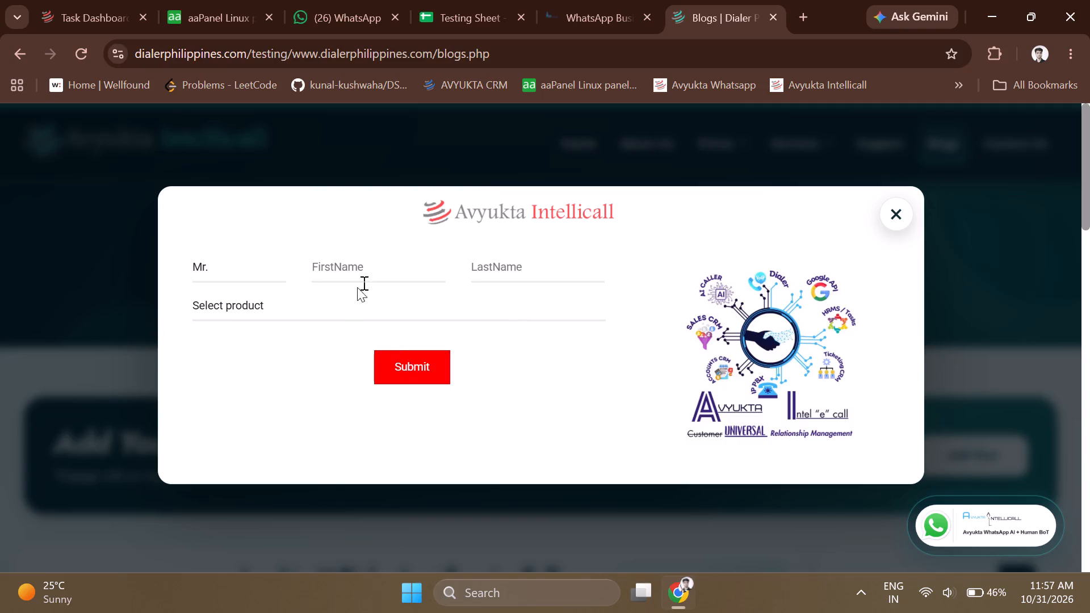
Fill the form's second stage with the saved name and product BPO/ Call Center/ Dialer / Telco, examine the extra fields, and close it unsubmitted.
left_click(322, 303)
left_click(332, 264)
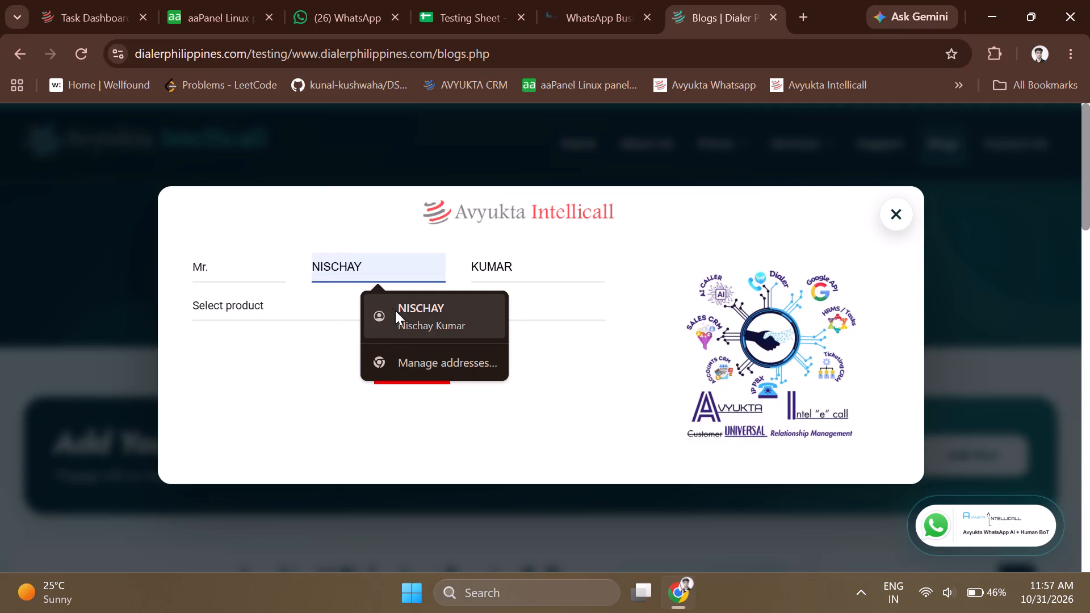
left_click(395, 310)
left_click(346, 320)
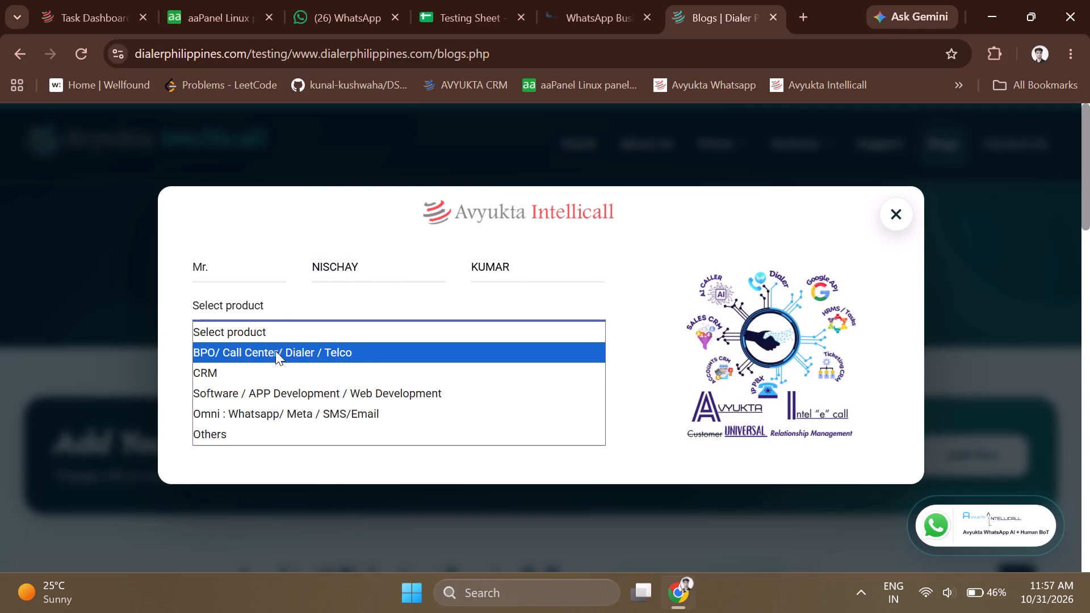
left_click(275, 348)
scroll(389, 381, "down", 3)
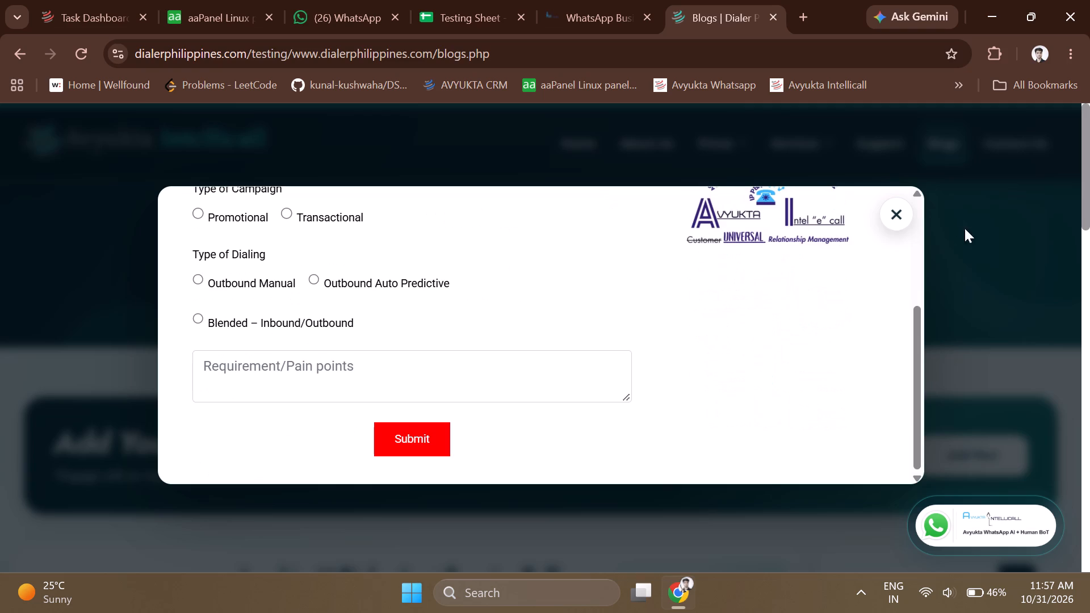
left_click(884, 212)
Open the test site's Home page.
scroll(563, 254, "up", 4)
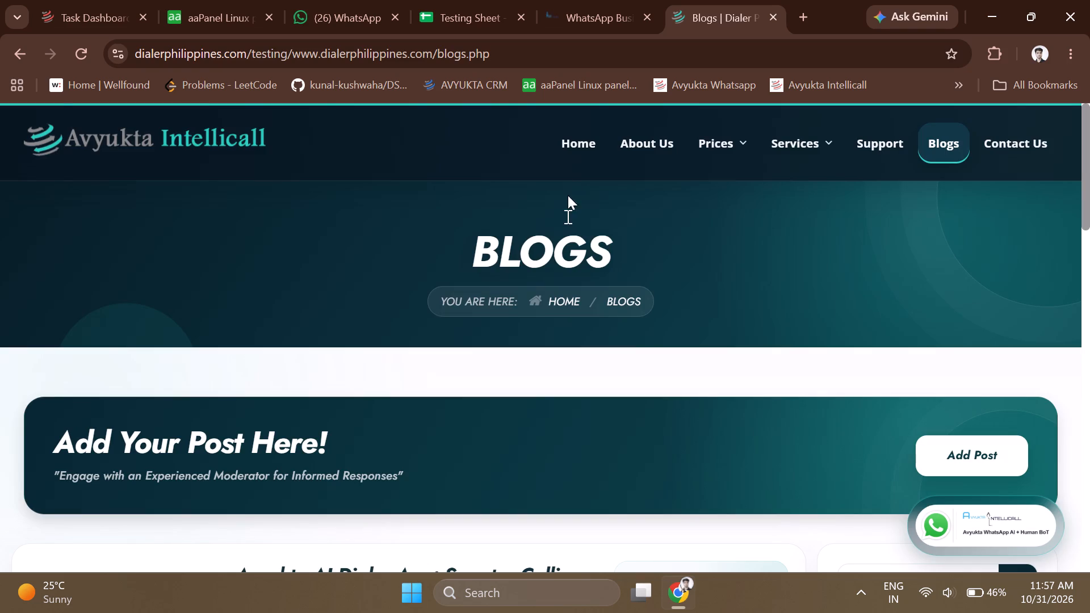
left_click(579, 149)
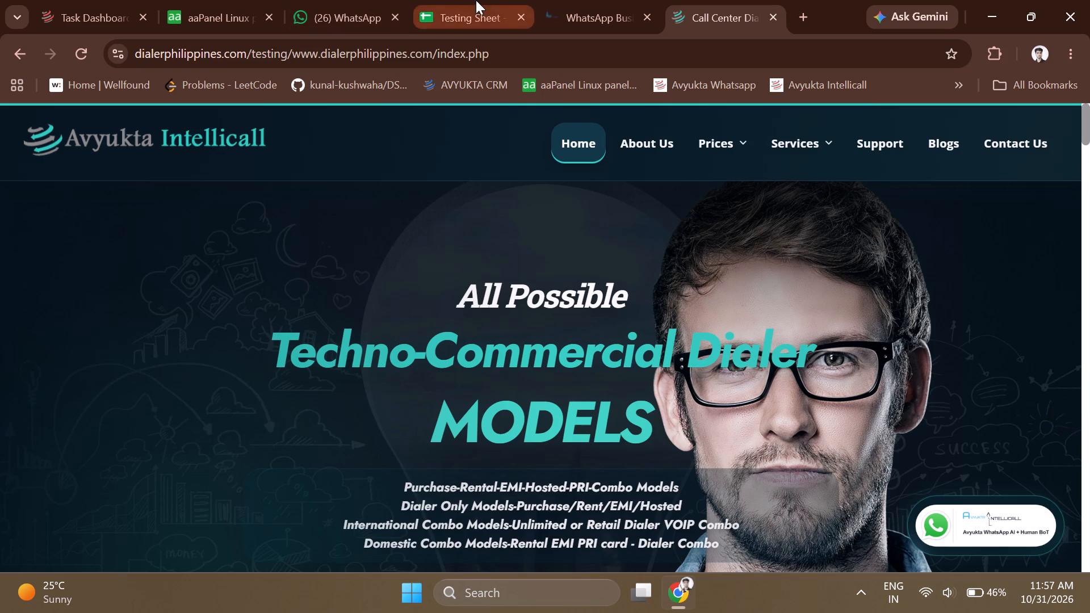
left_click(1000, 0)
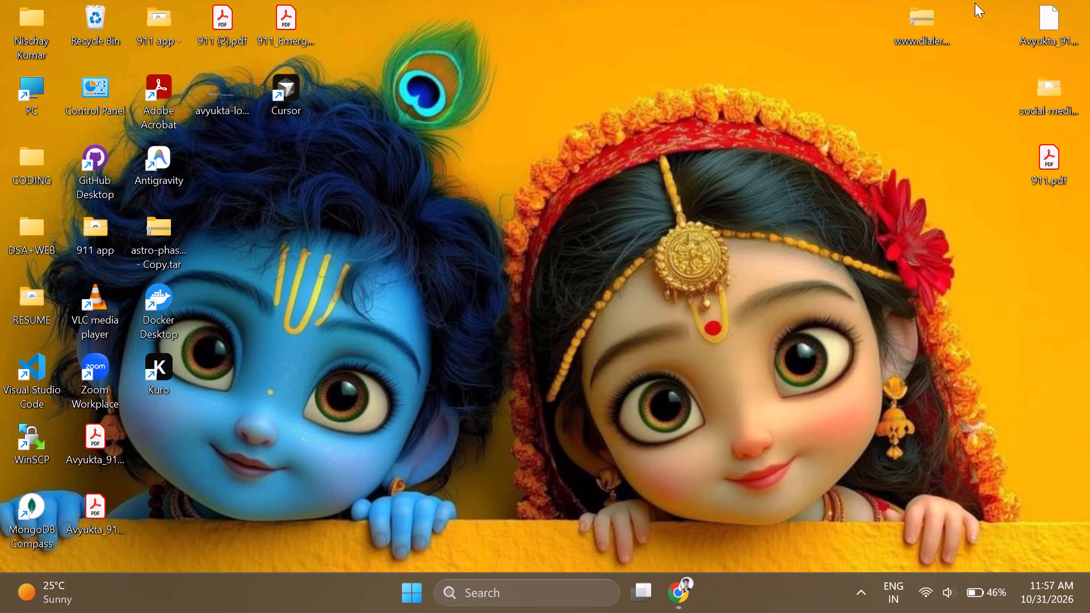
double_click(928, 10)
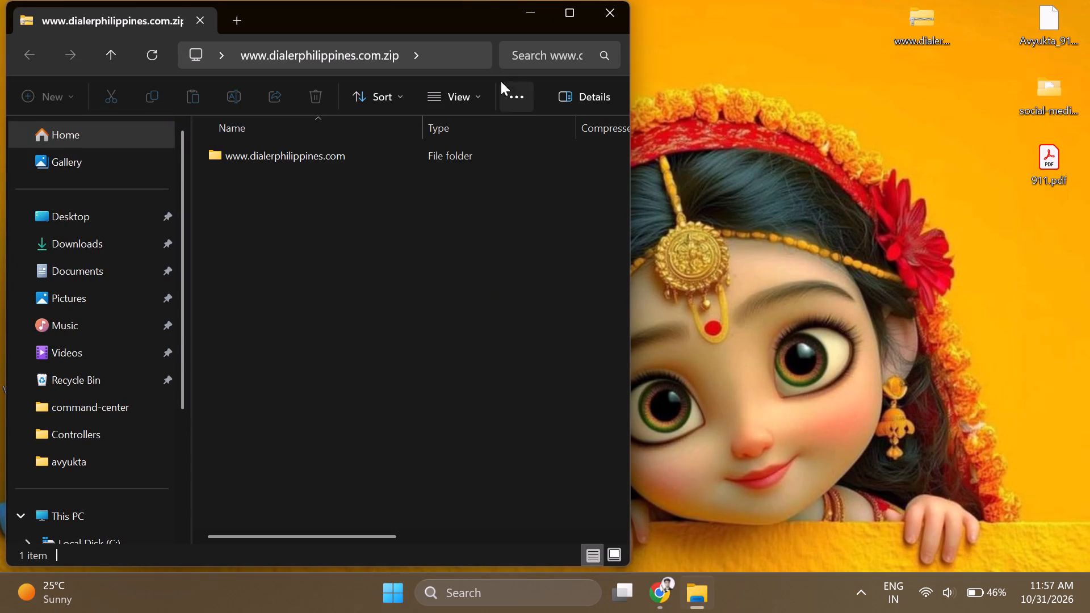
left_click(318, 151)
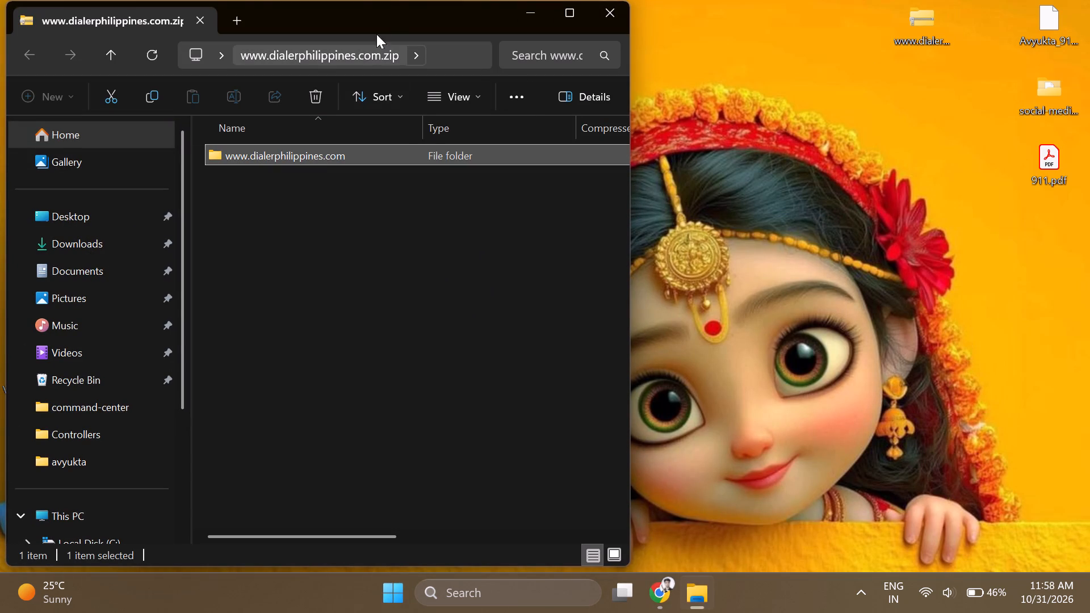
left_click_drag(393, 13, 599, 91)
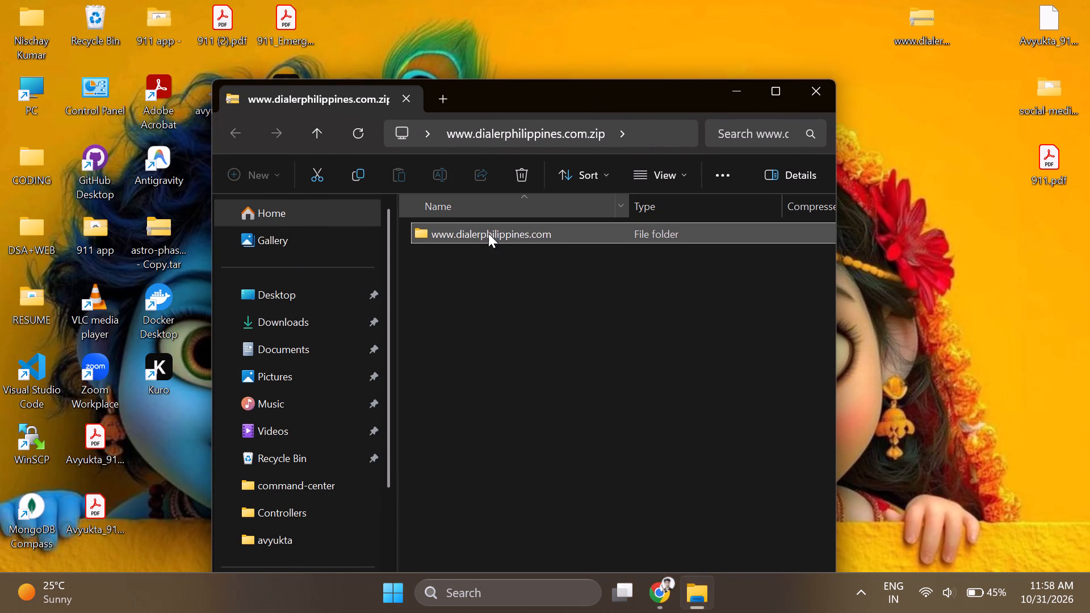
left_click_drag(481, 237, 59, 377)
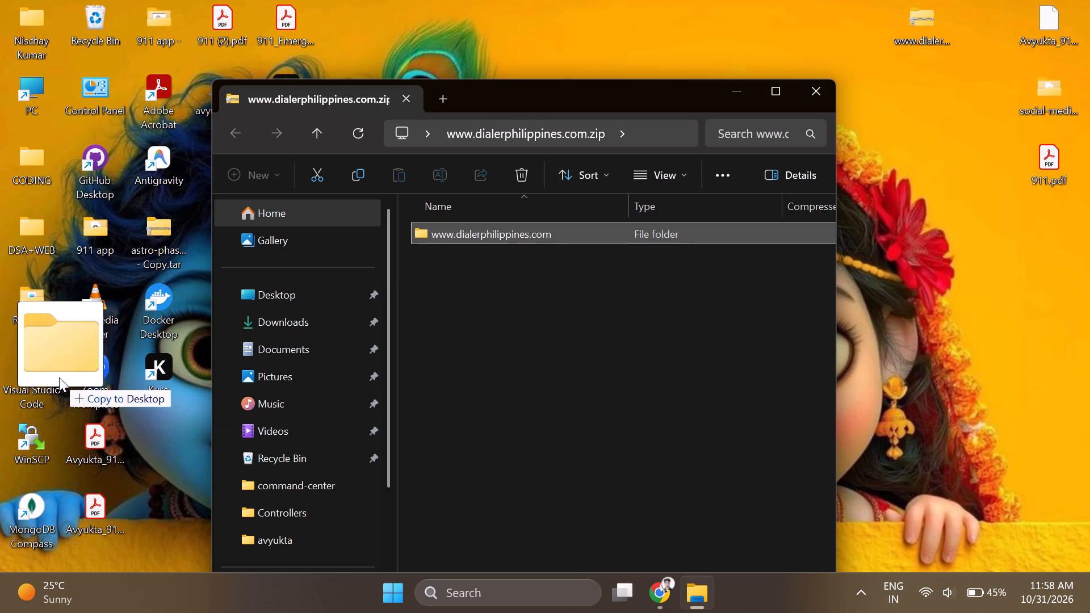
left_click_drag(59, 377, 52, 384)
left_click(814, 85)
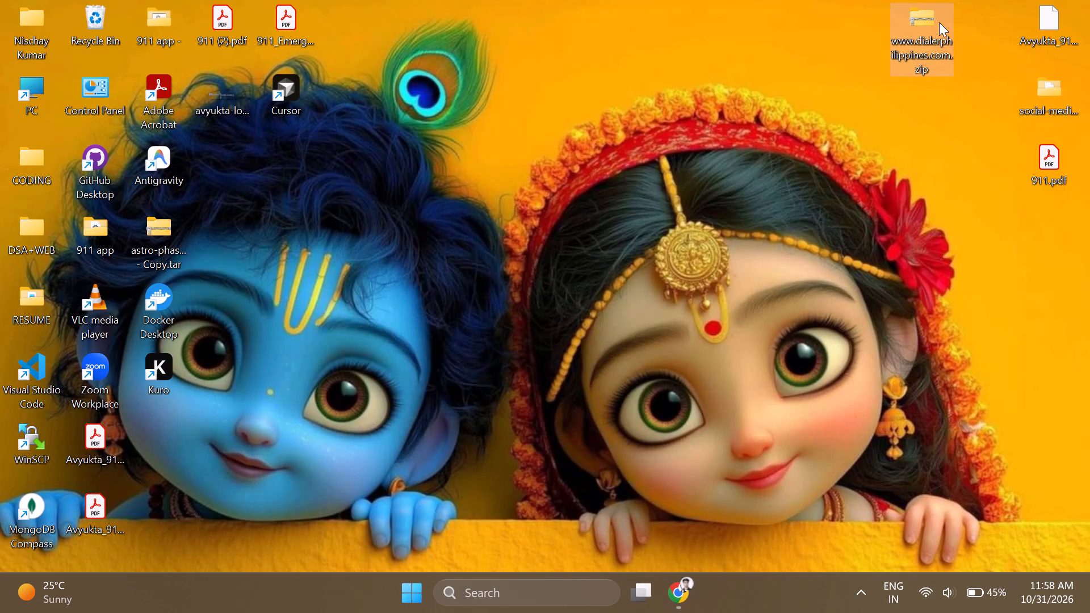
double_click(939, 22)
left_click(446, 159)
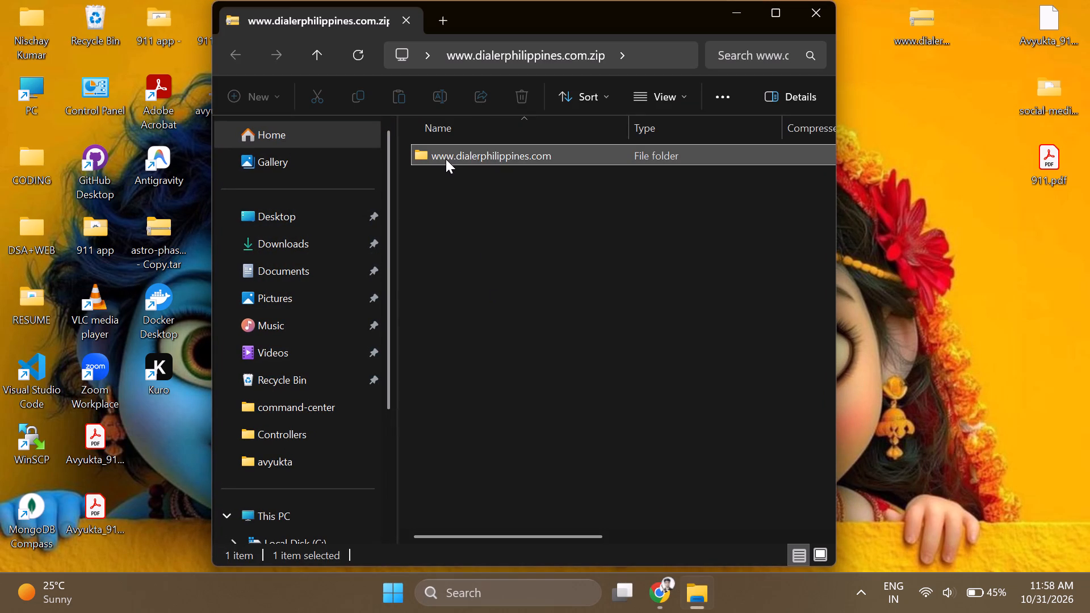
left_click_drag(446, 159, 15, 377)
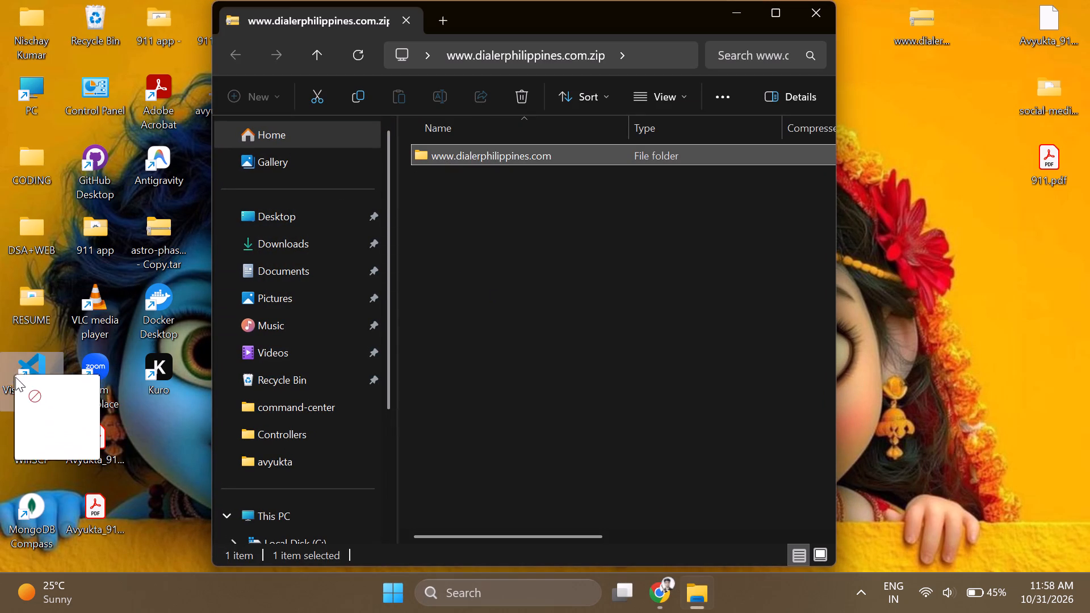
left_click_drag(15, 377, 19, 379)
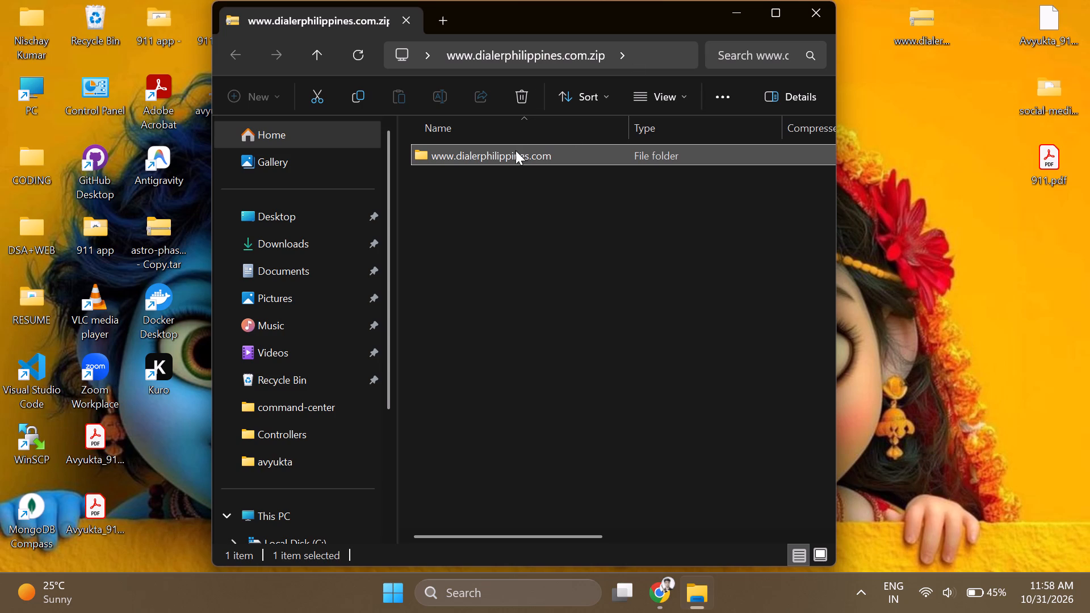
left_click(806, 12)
left_click(940, 18)
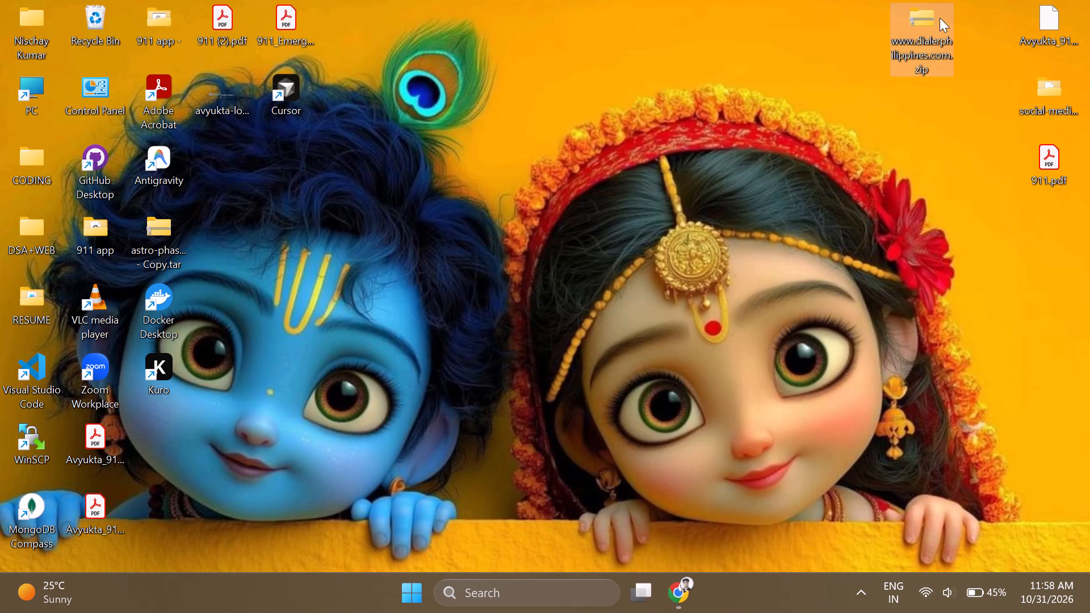
right_click(940, 18)
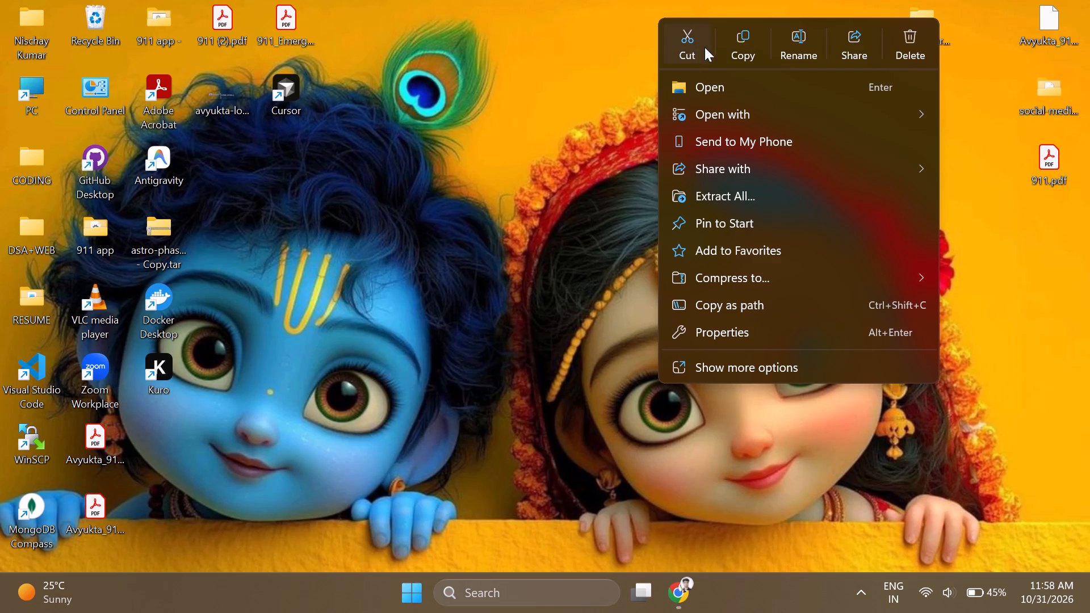
left_click(764, 201)
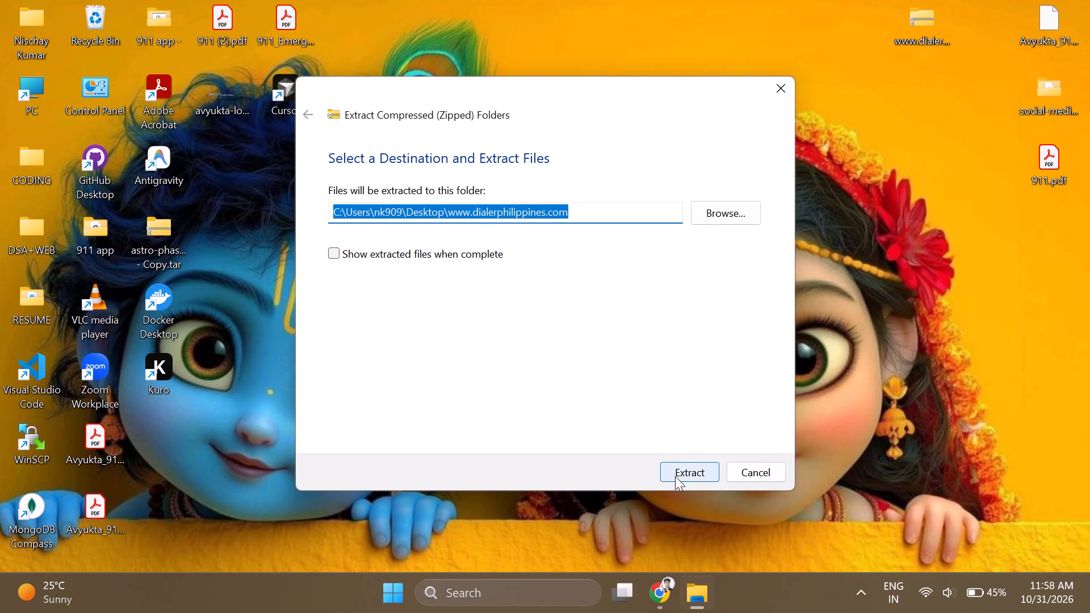
left_click(675, 476)
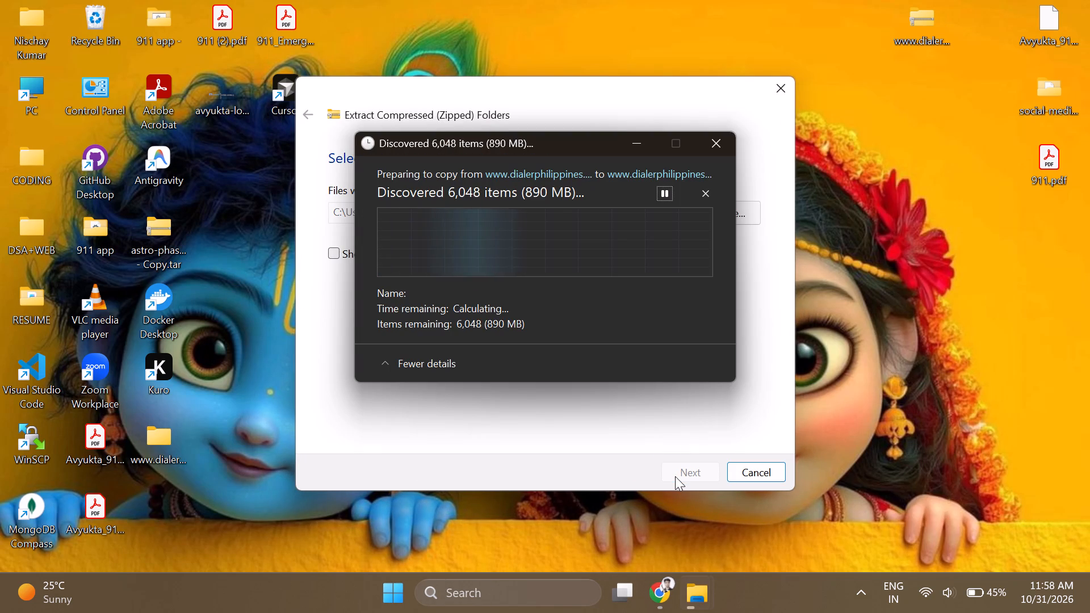
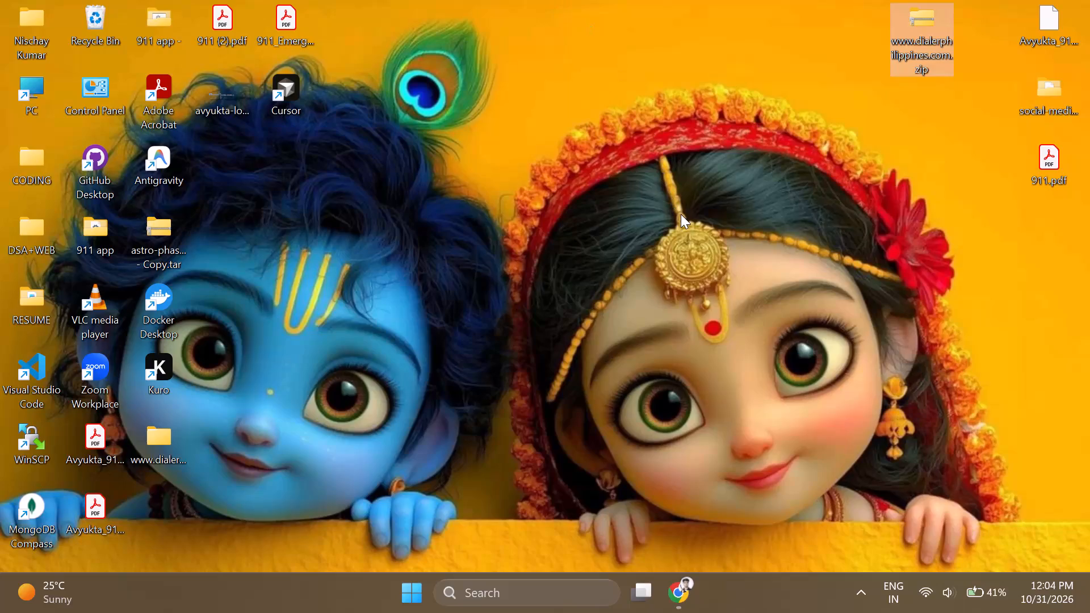
Return to Chrome and close the dialerphilippines.com test site page.
key("alt+Tab")
key("alt+Tab")
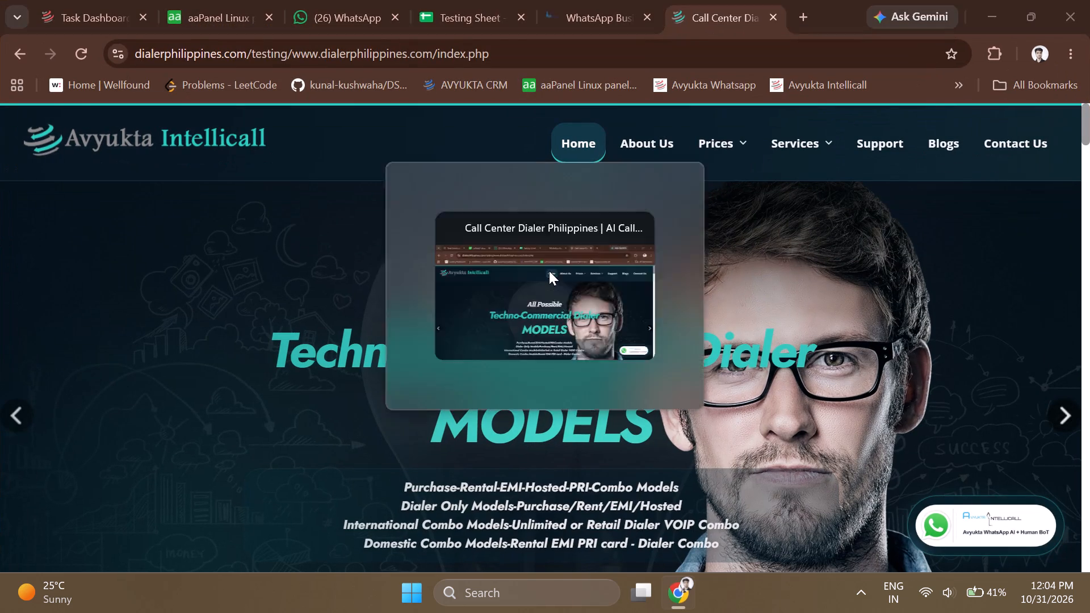
left_click(777, 14)
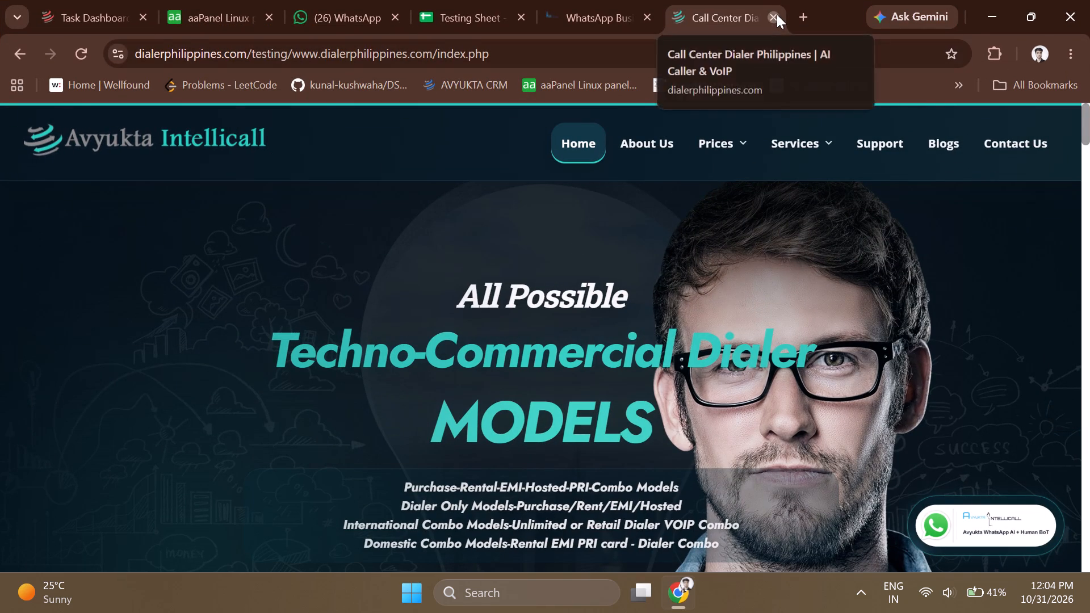
Examine the website rows and their remarks on the Testing Sheet's PANKAJ + DEEPESH sheet.
left_click(515, 0)
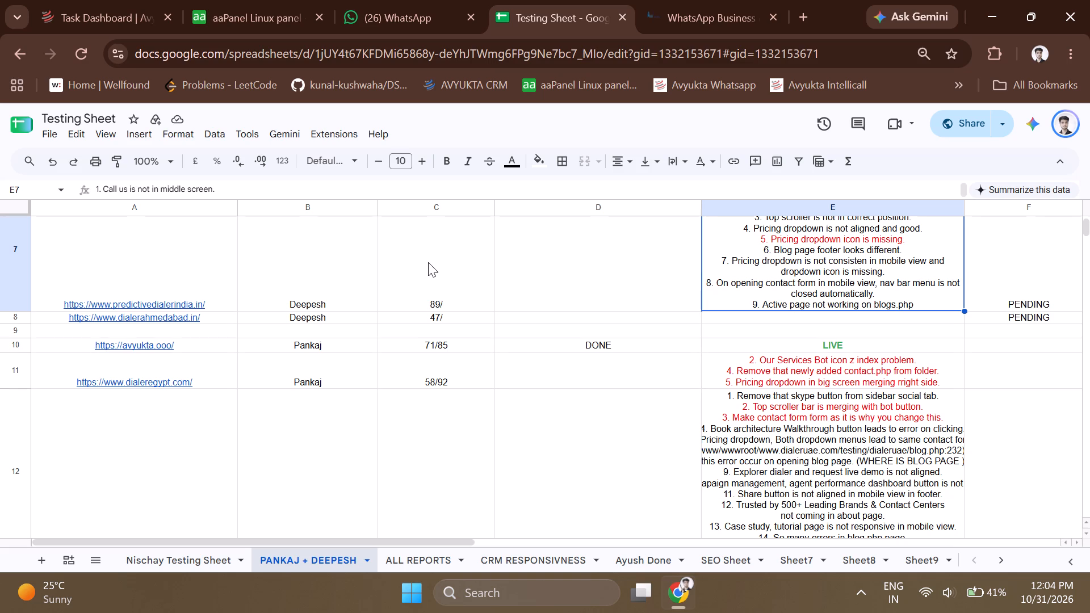
scroll(405, 418, "up", 1)
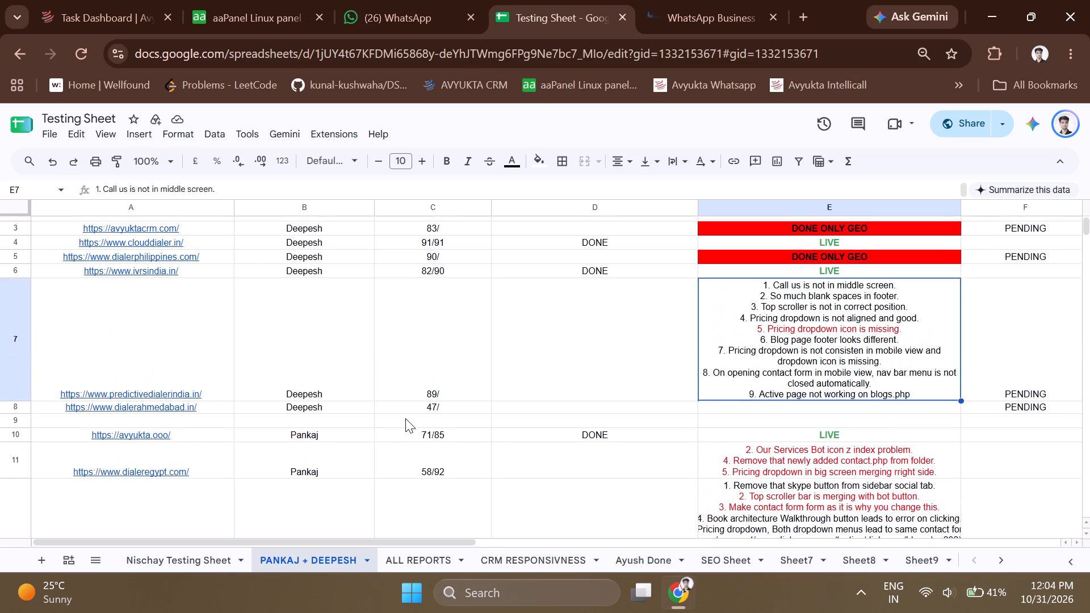
scroll(405, 418, "up", 1)
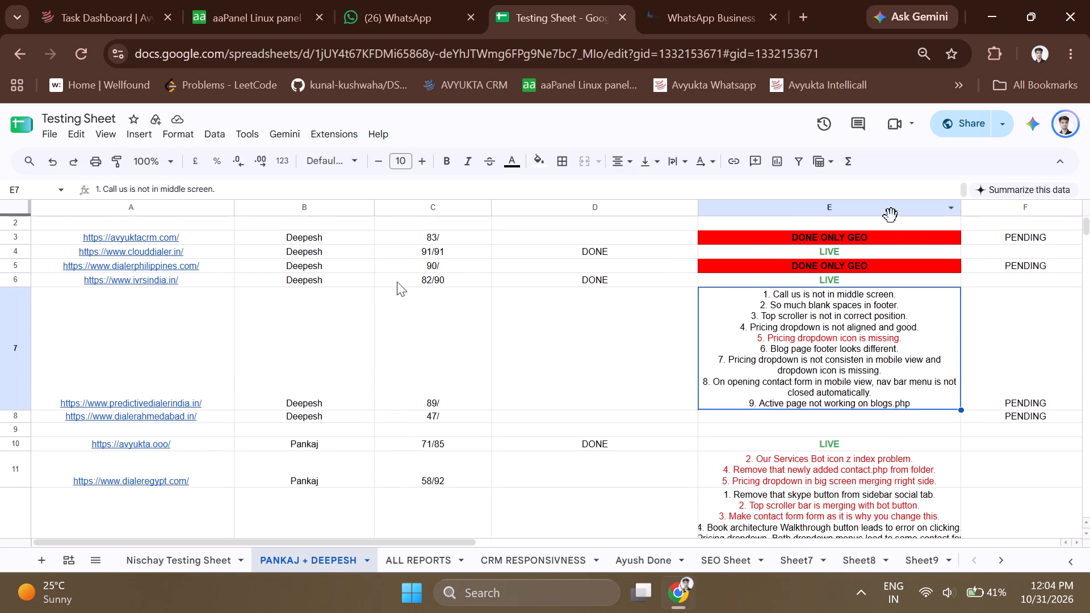
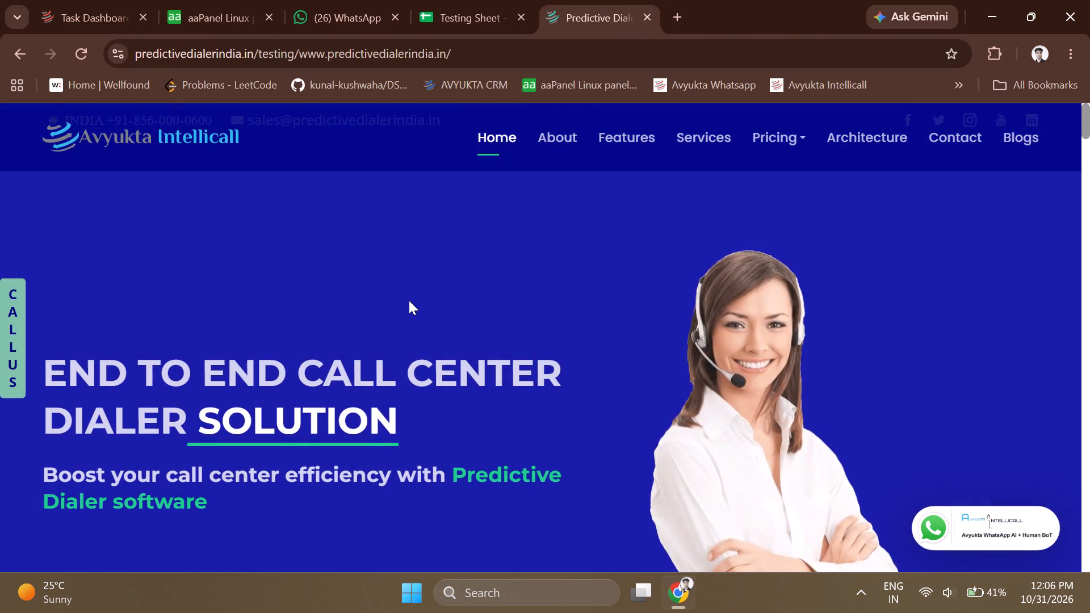
Examine the predictivedialerindia.in test homepage, especially the layout and content of its Check Services cards.
scroll(409, 300, "down", 11)
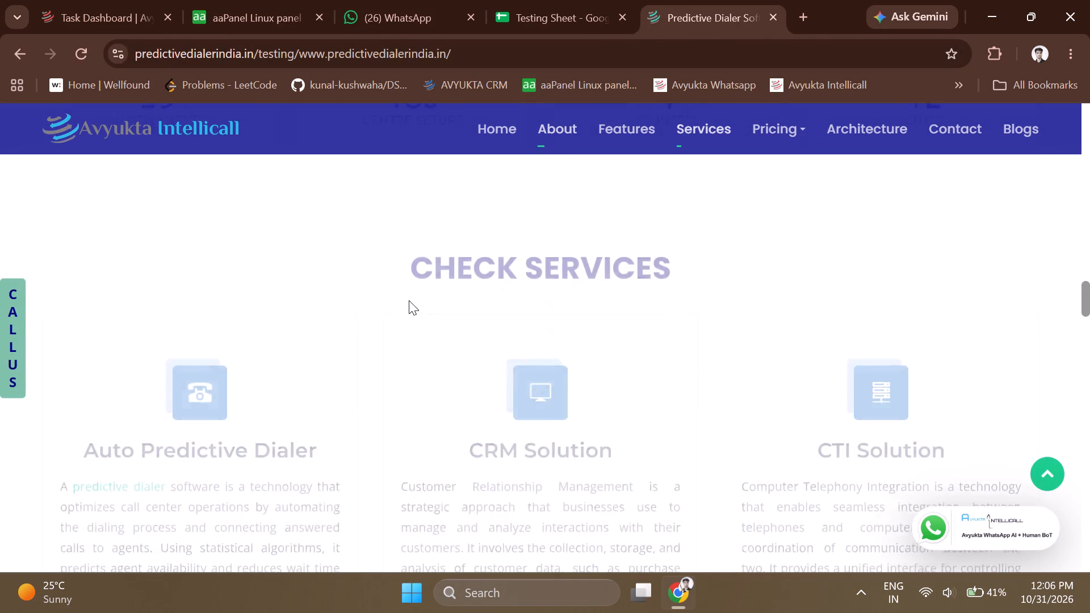
scroll(409, 300, "down", 4)
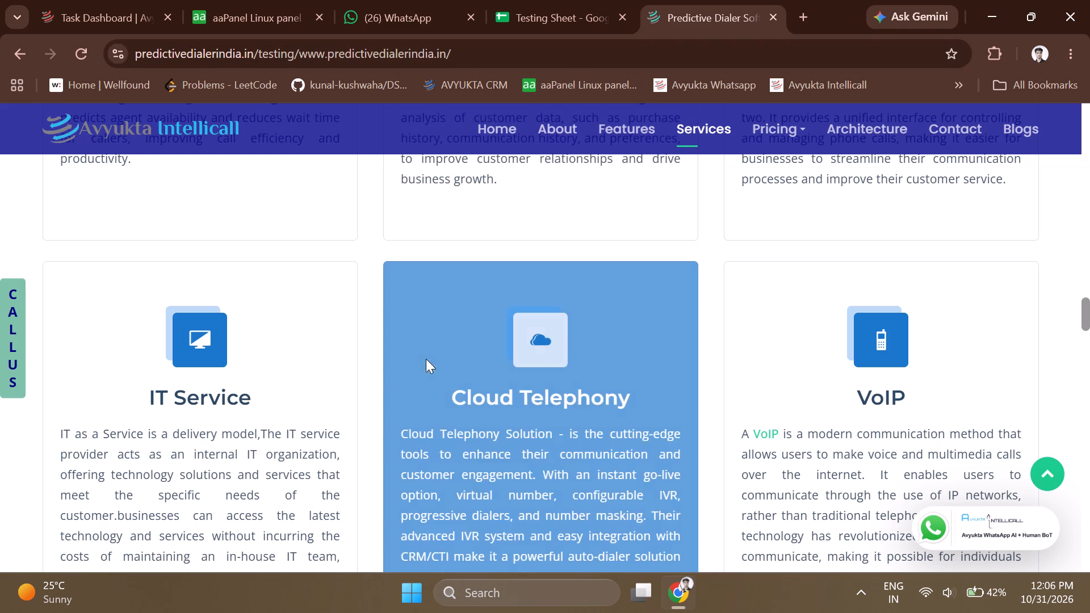
scroll(376, 292, "up", 2)
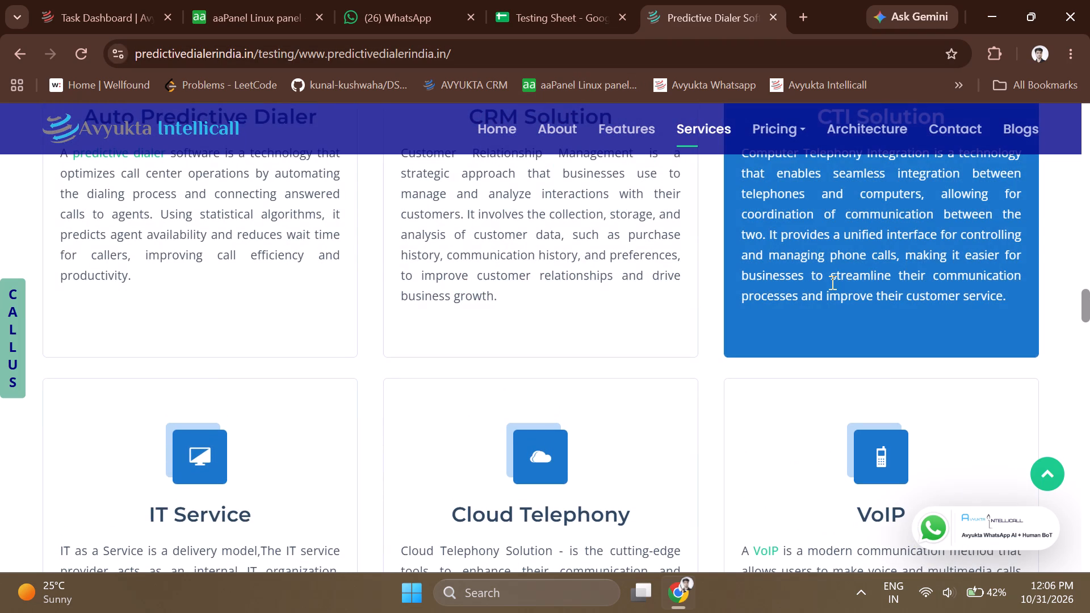
scroll(831, 282, "down", 3)
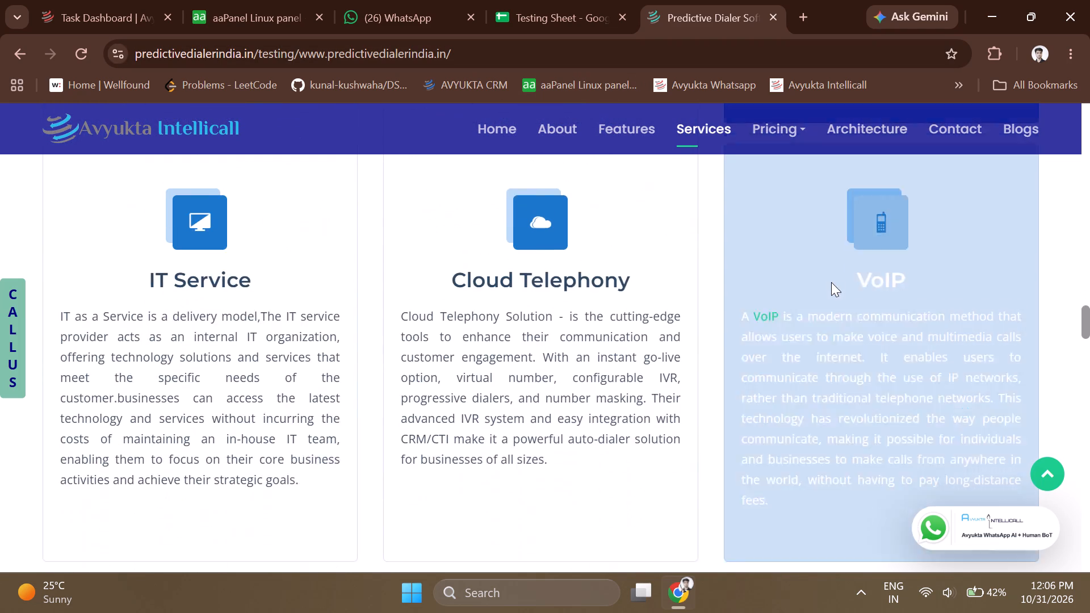
scroll(831, 282, "down", 2)
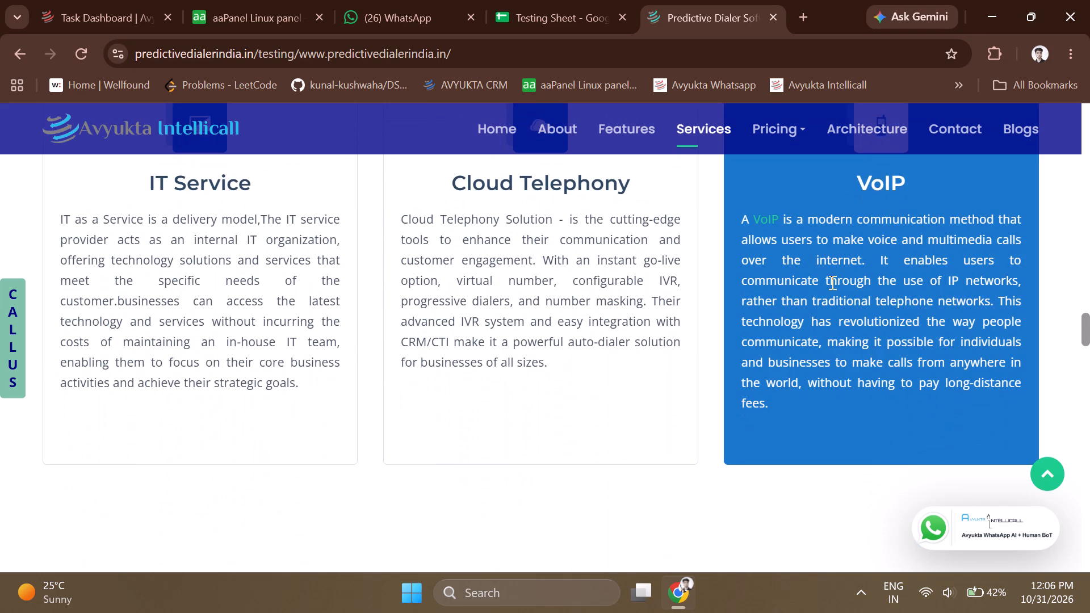